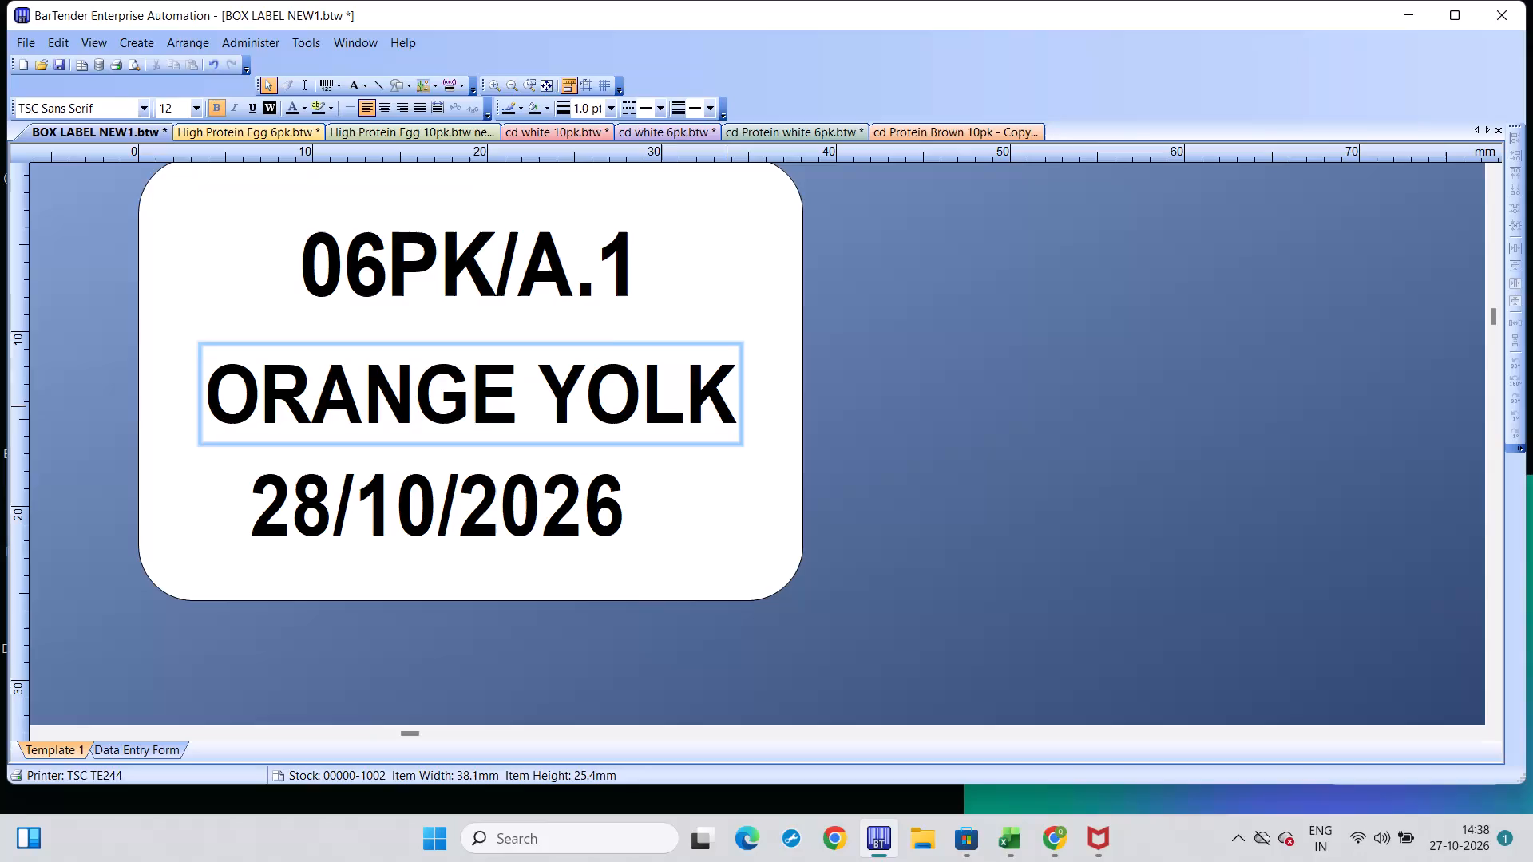
Replace the product name ORANGE YOLK in the middle line of the box label with PROTEIN MAX.
{"action": "left_click", "coordinate": [689, 400]}
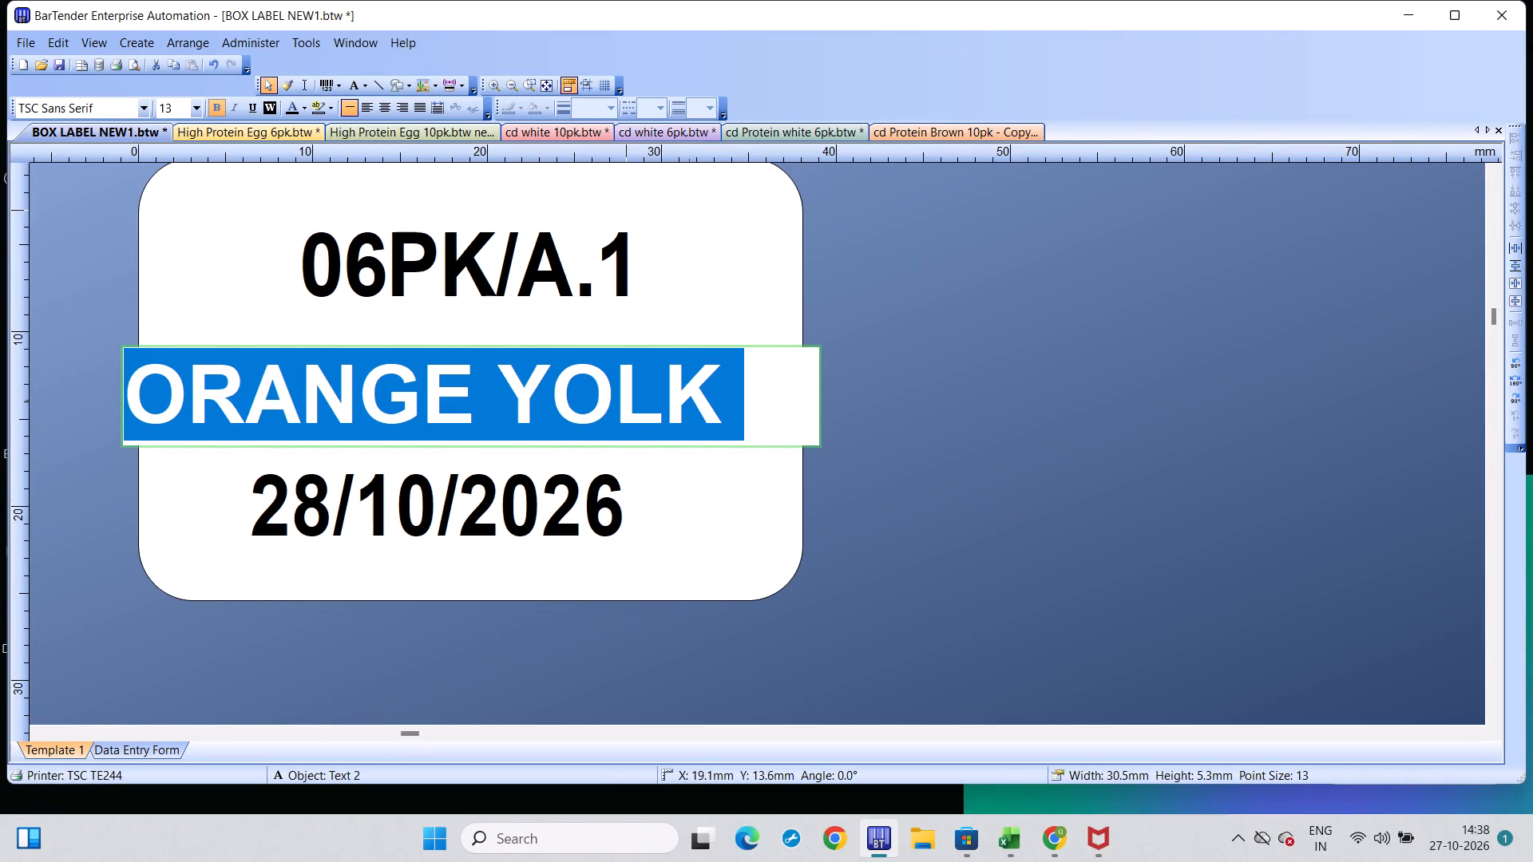
{"action": "left_click", "coordinate": [719, 394]}
{"action": "key", "text": "BackSpace"}
{"action": "key", "text": "BackSpace"}
{"action": "key", "text": "BackSpace"}
{"action": "key", "text": "BackSpace"}
{"action": "key", "text": "BackSpace"}
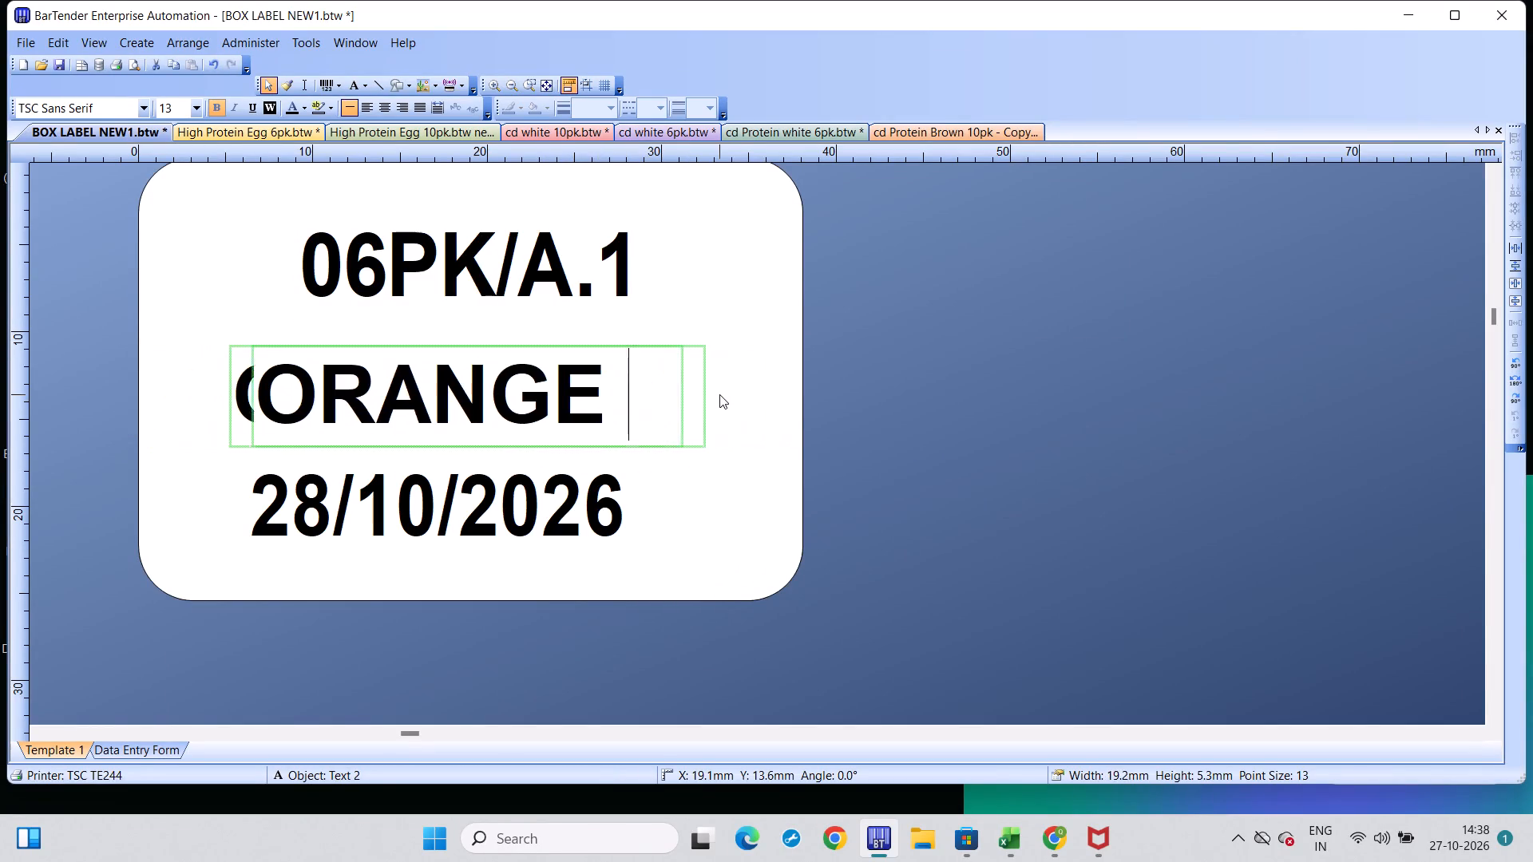
{"action": "key", "text": "BackSpace"}
{"action": "key", "text": "BackSpace"}
{"action": "key", "text": "BackSpace"}
{"action": "key", "text": "BackSpace"}
{"action": "key", "text": "BackSpace"}
{"action": "key", "text": "BackSpace"}
{"action": "type", "text": "PROTE"}
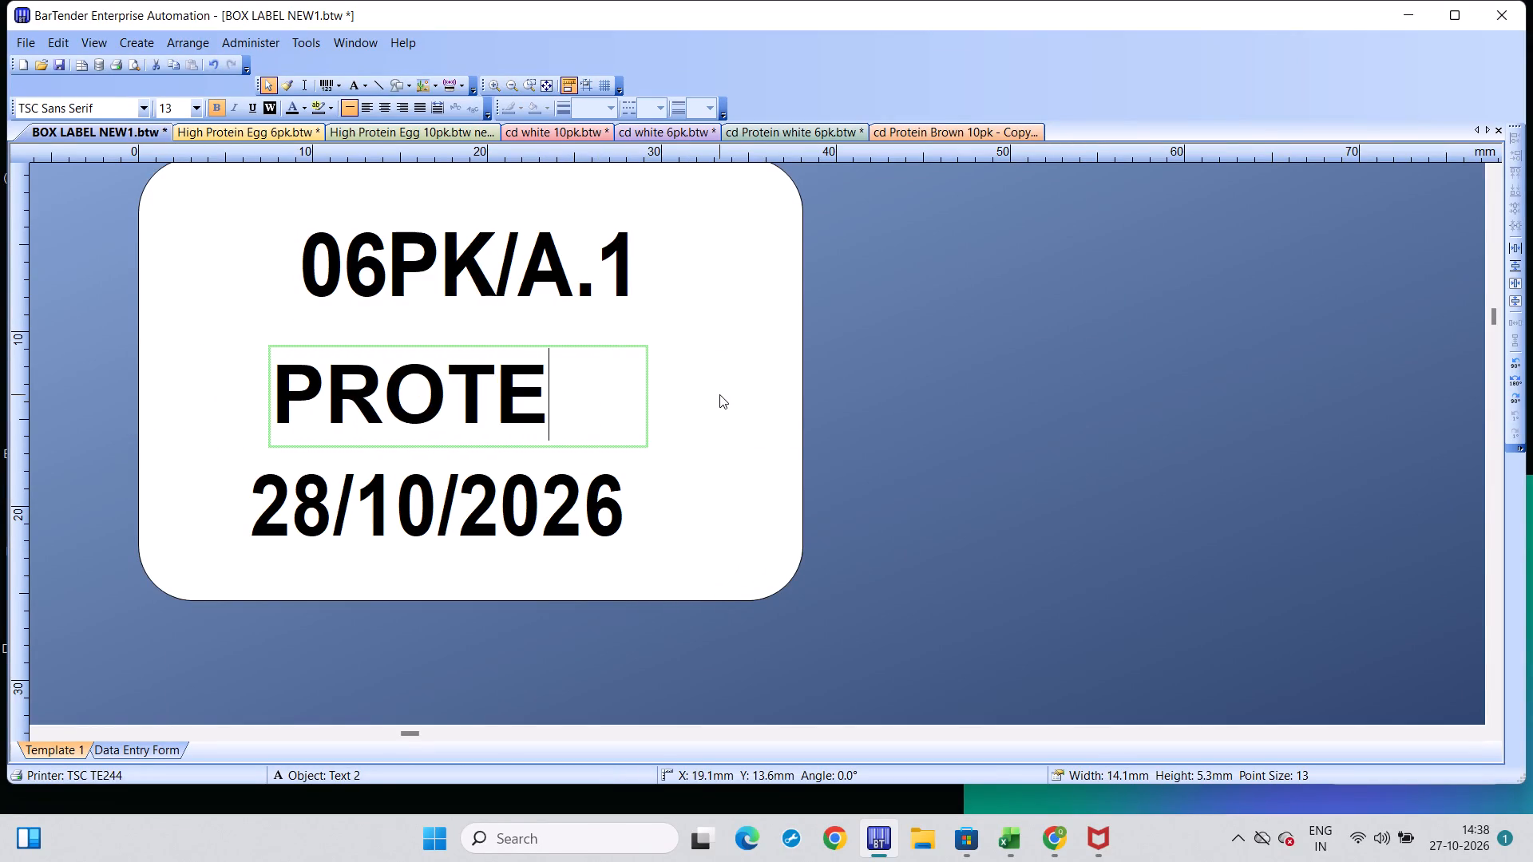
{"action": "type", "text": "IN MAX"}
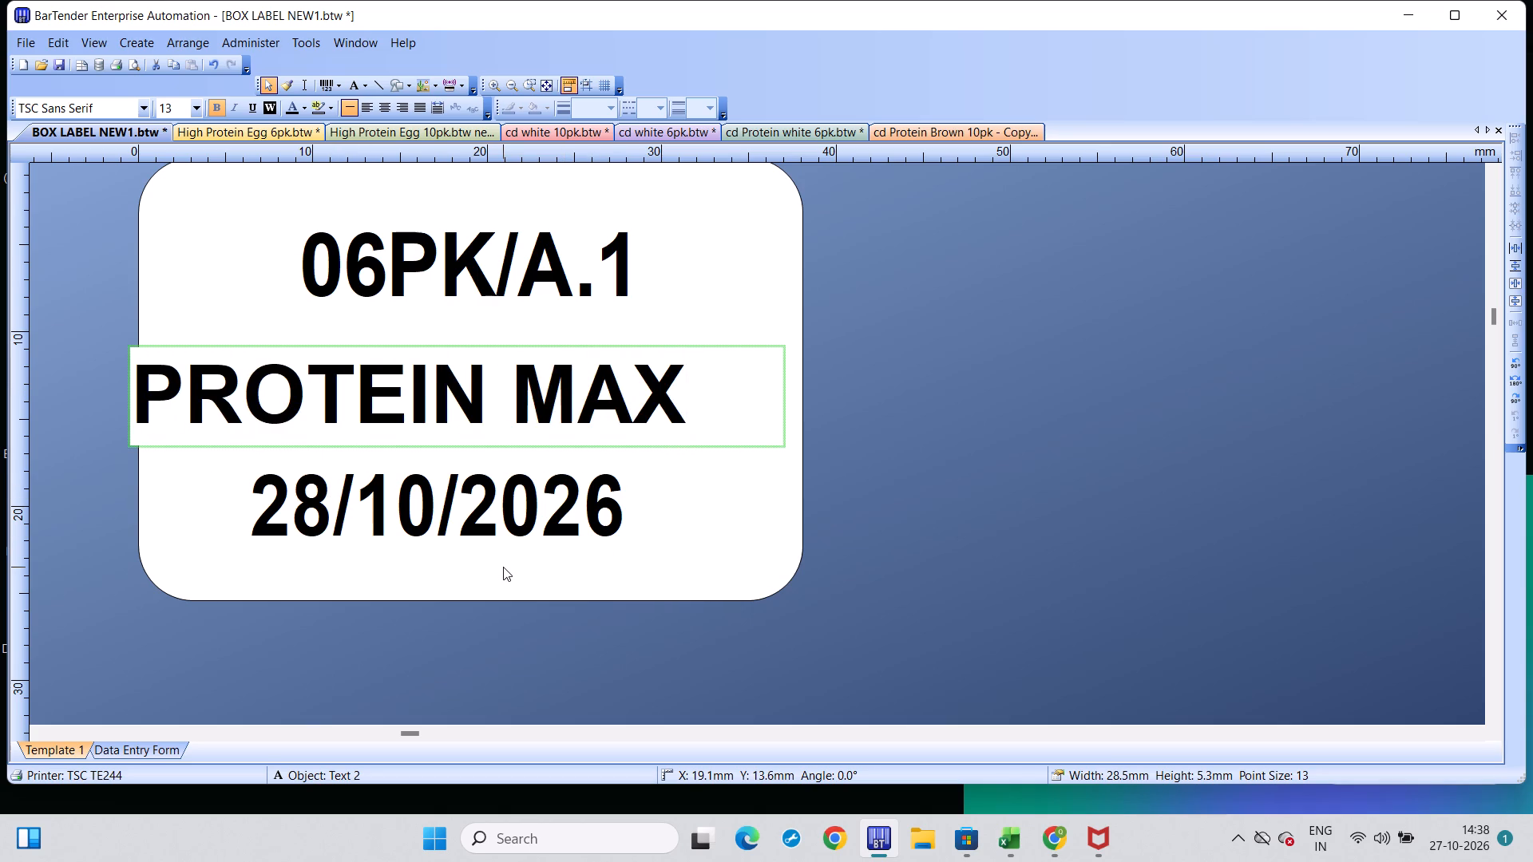
Print 40 copies of the PROTEIN MAX box label on the TSC TE244 printer.
{"action": "key", "text": "ctrl+p"}
{"action": "left_click", "coordinate": [756, 403]}
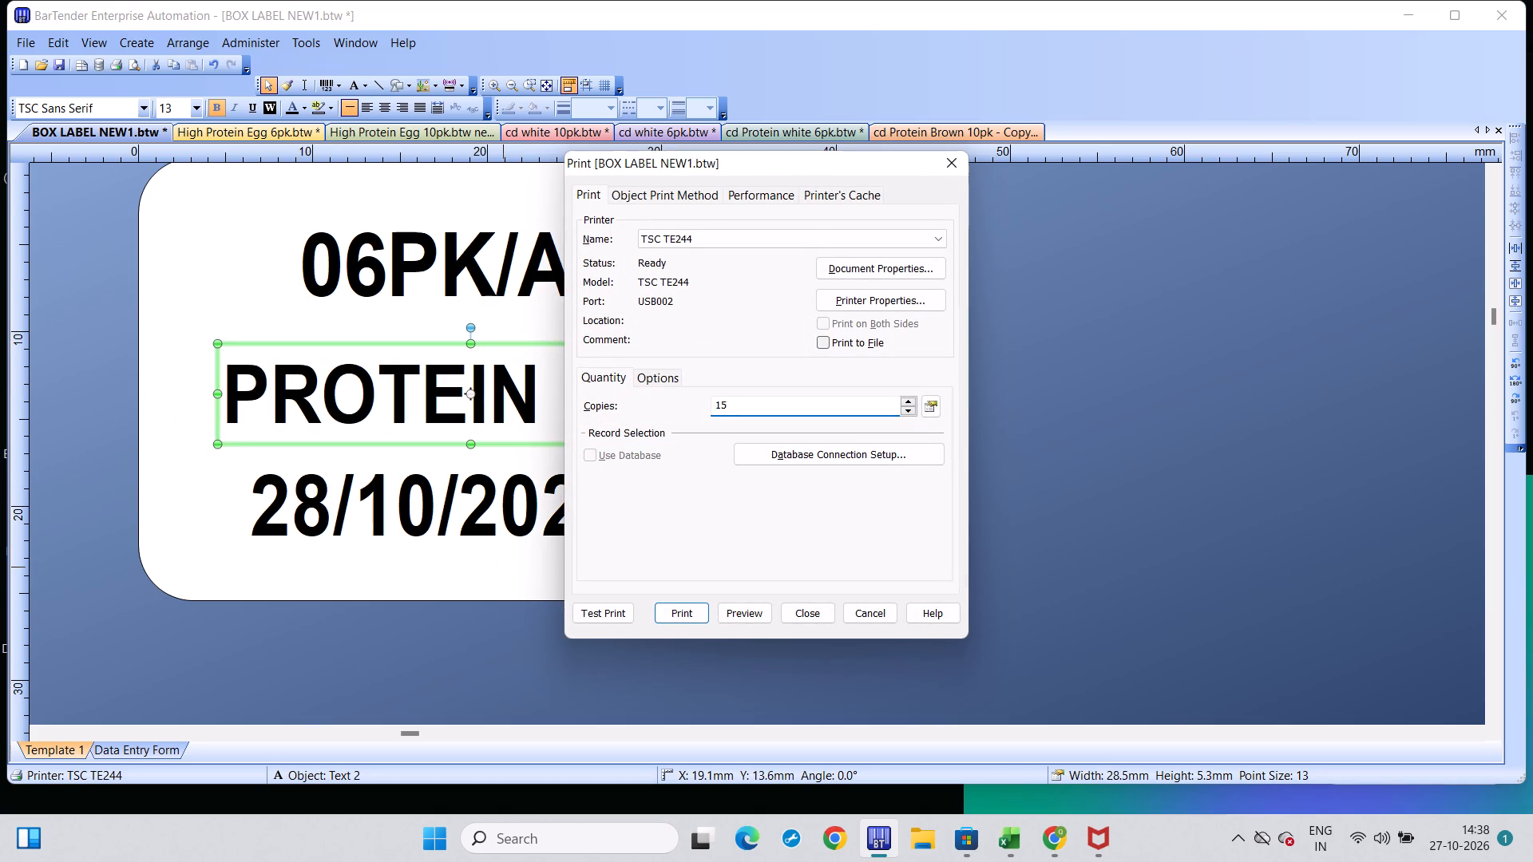
{"action": "key", "text": "BackSpace"}
{"action": "key", "text": "BackSpace"}
{"action": "type", "text": "40"}
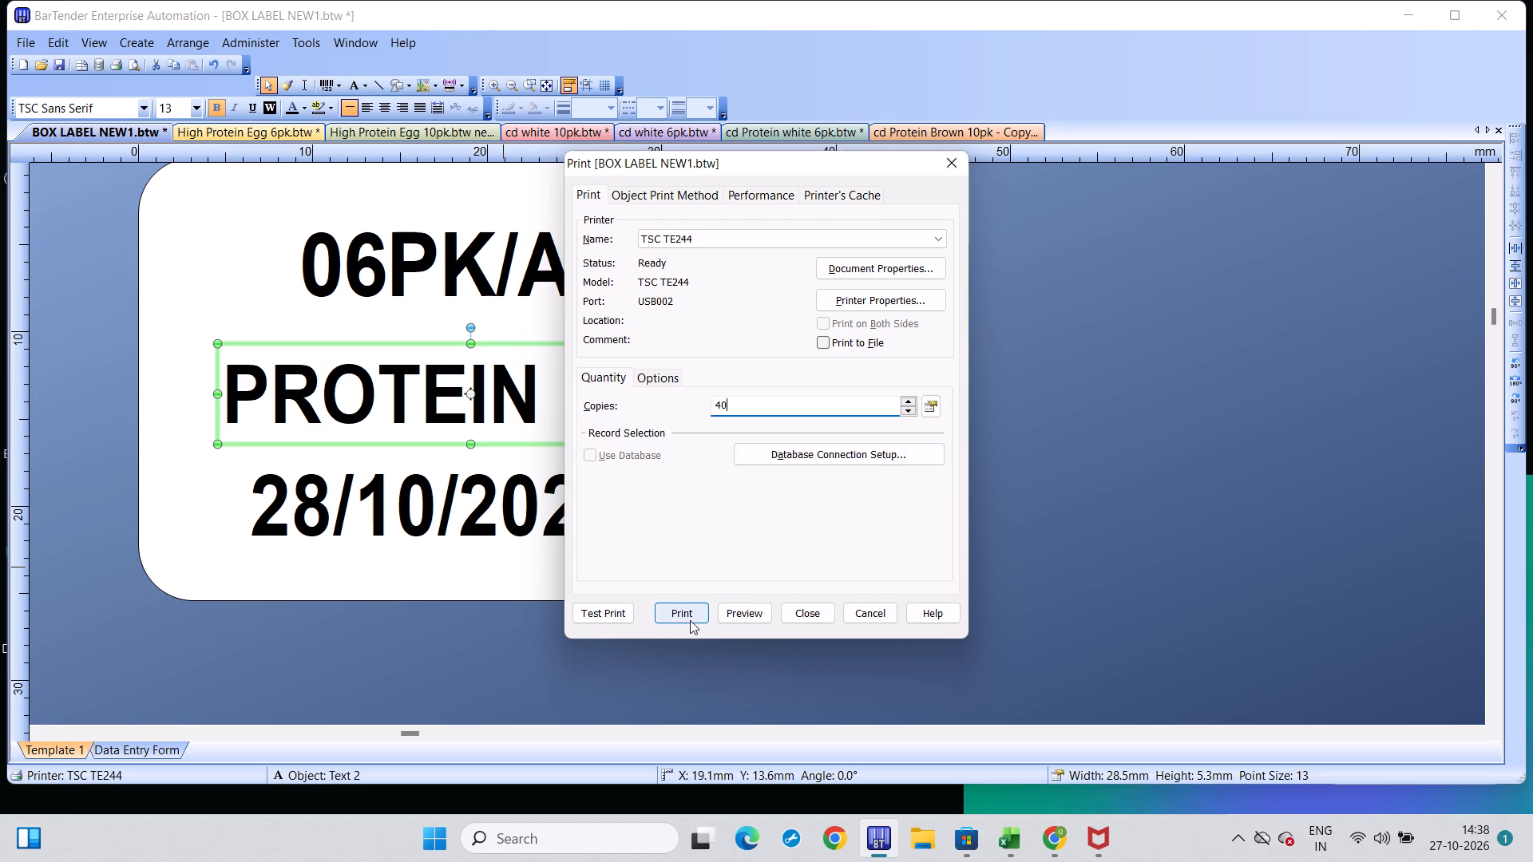
{"action": "left_click", "coordinate": [690, 619]}
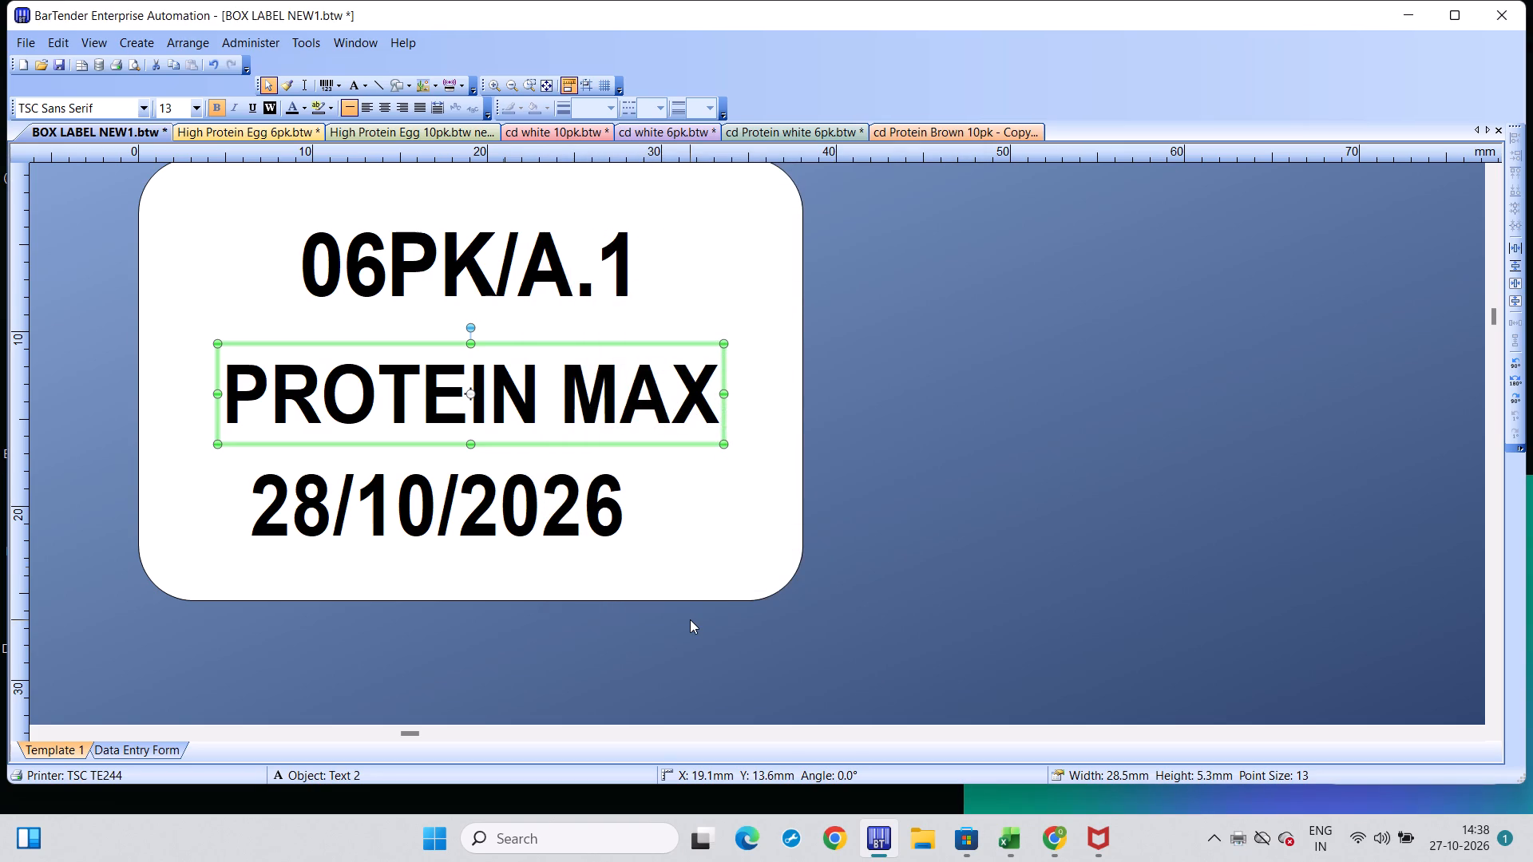
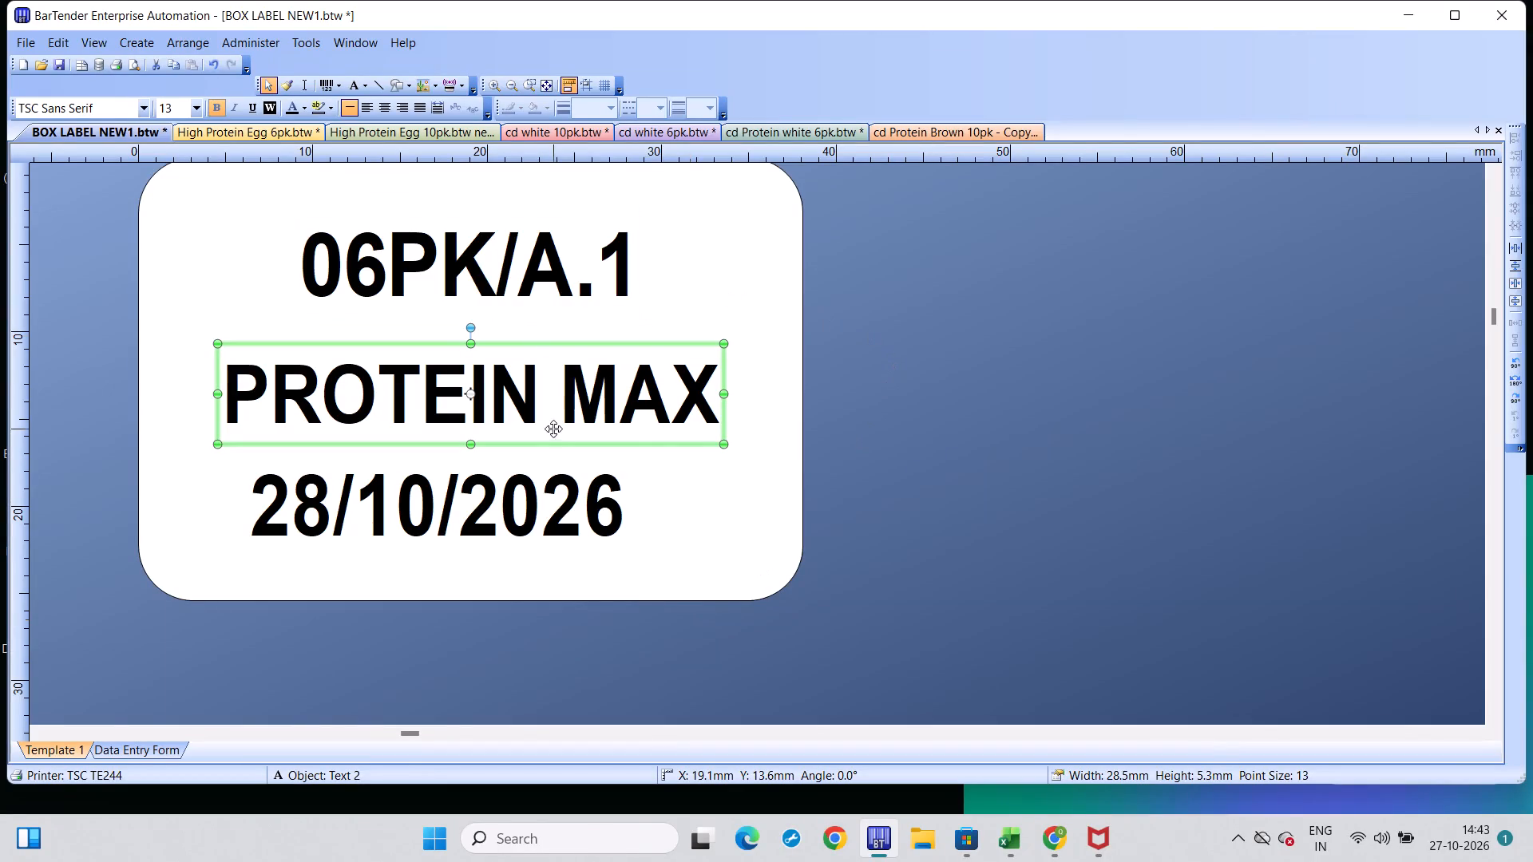
Replace the product name PROTEIN MAX in the middle line of the box label with JUMBO.
{"action": "left_click", "coordinate": [537, 396]}
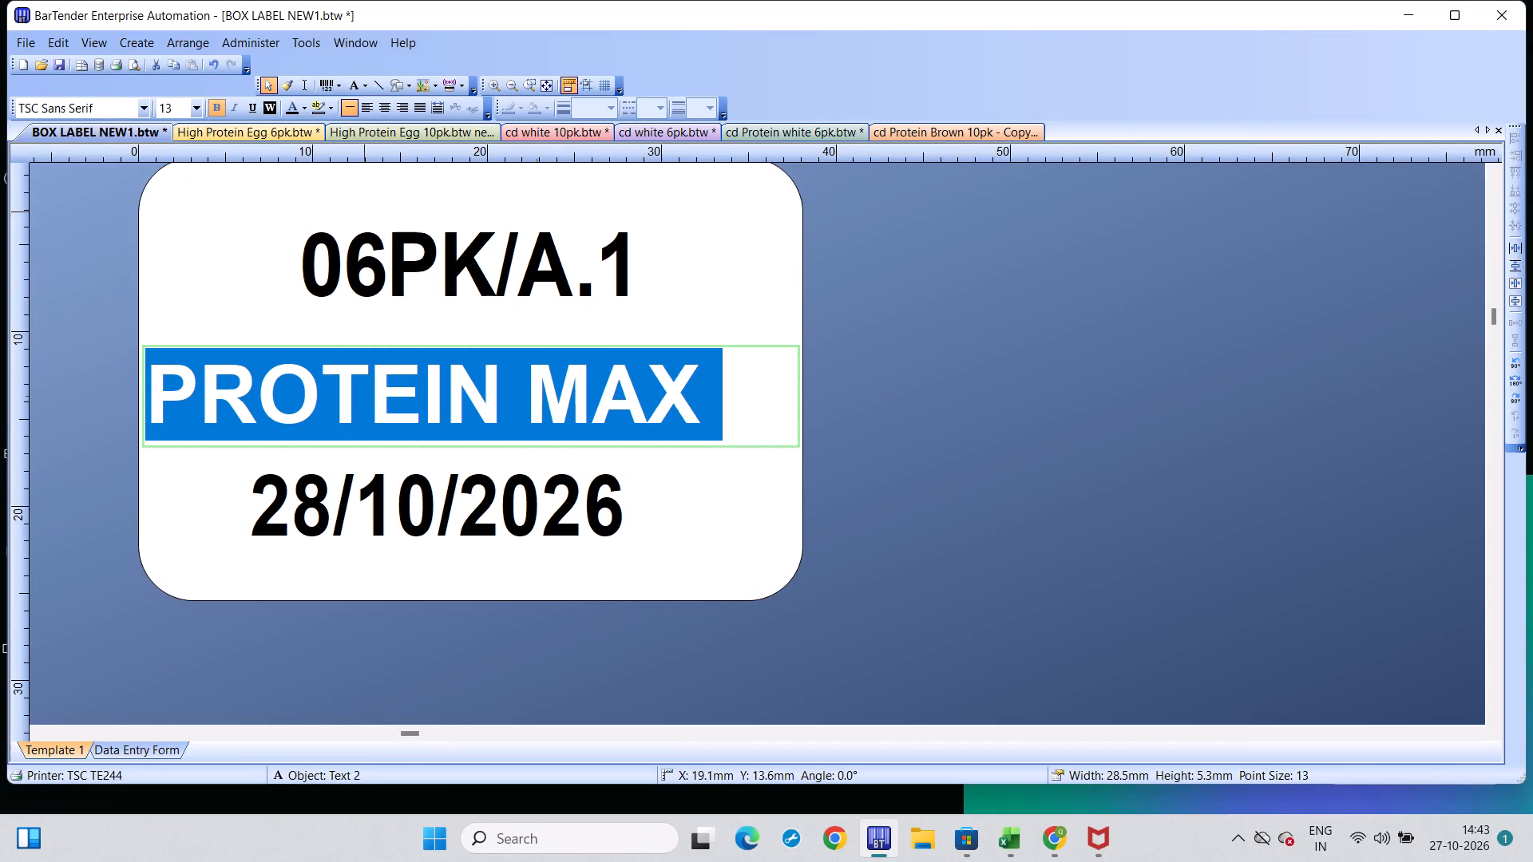
{"action": "left_click", "coordinate": [501, 393]}
{"action": "key", "text": "BackSpace"}
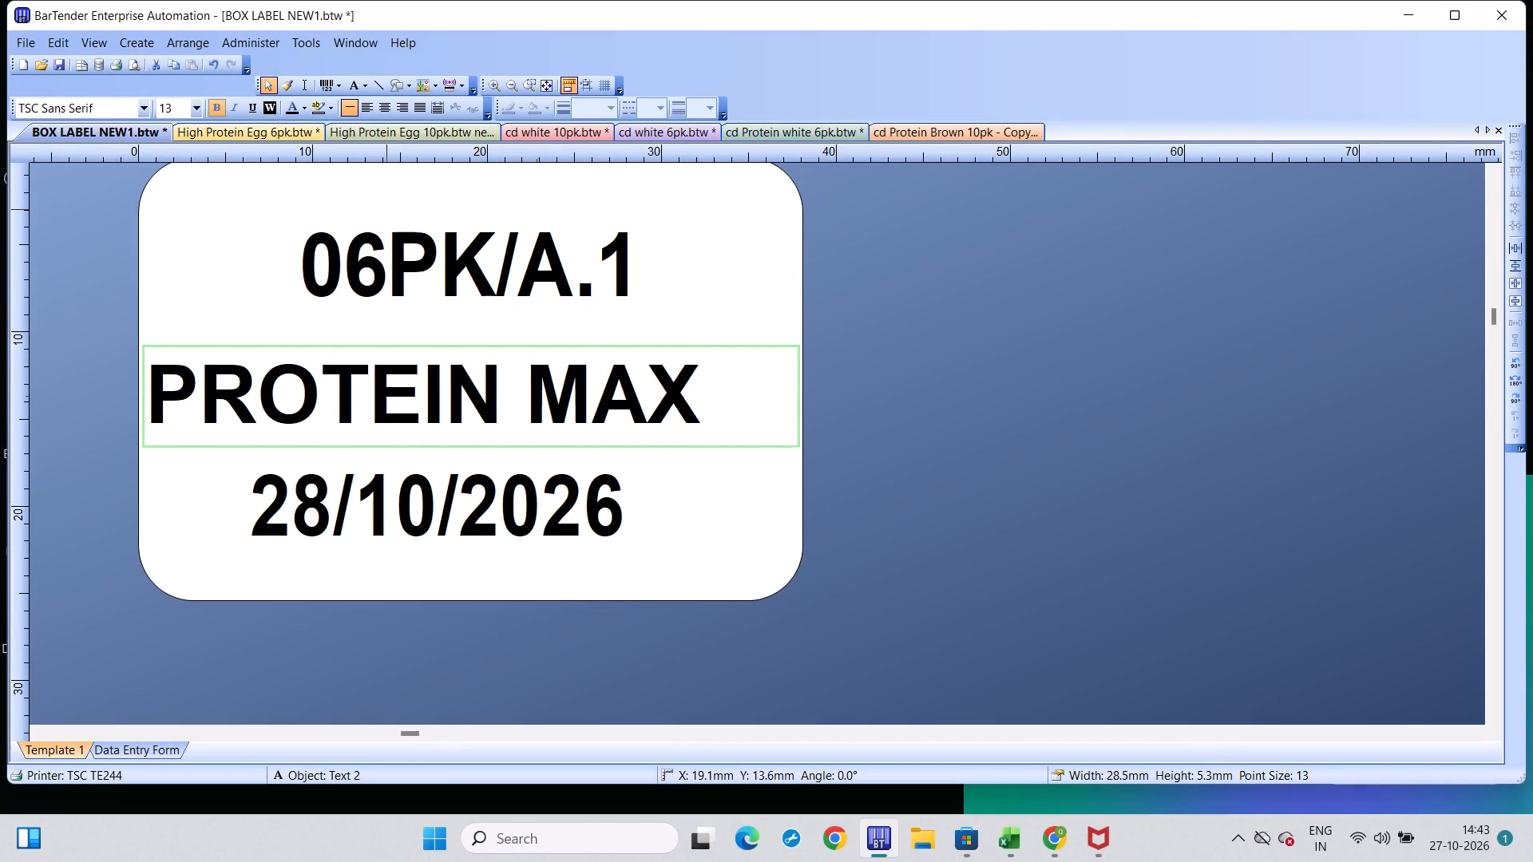
{"action": "key", "text": "BackSpace"}
{"action": "key", "text": "BackSpace"}
{"action": "key", "text": "BackSpace"}
{"action": "key", "text": "BackSpace"}
{"action": "key", "text": "BackSpace"}
{"action": "key", "text": "BackSpace"}
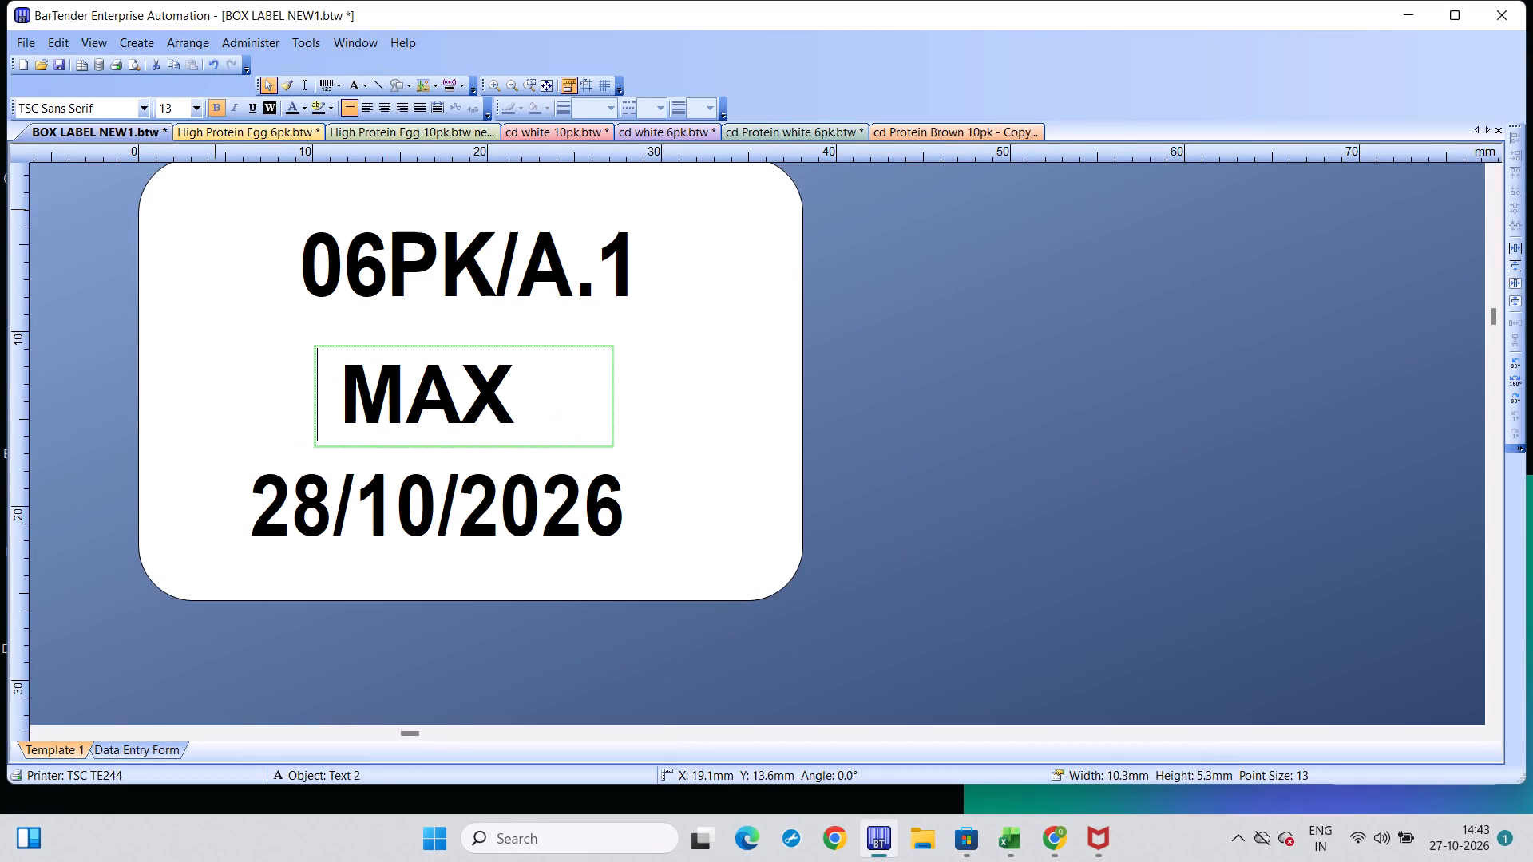
{"action": "type", "text": "JUMBO"}
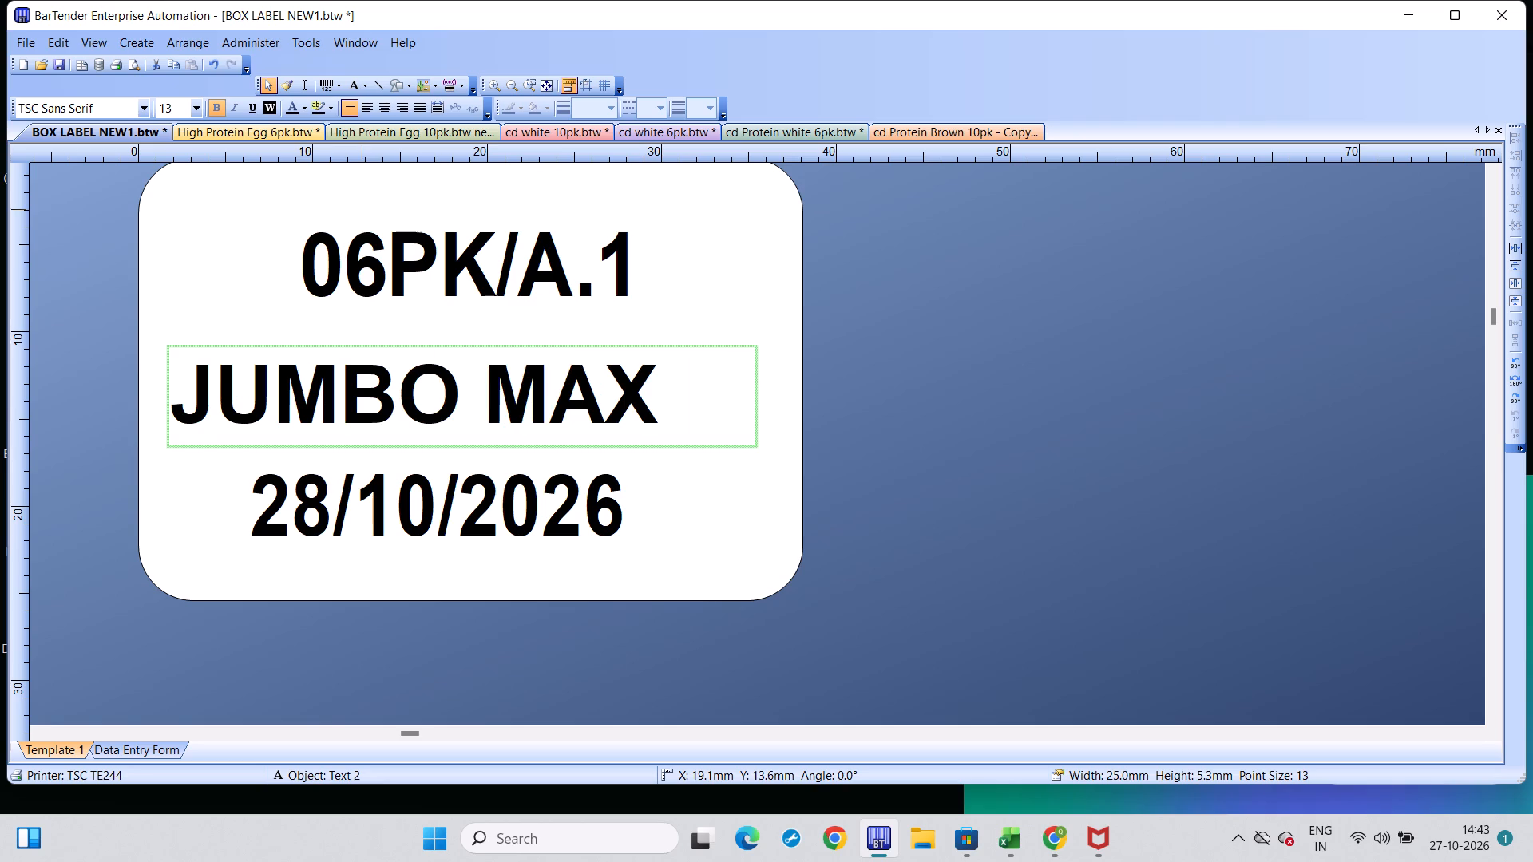
{"action": "left_click", "coordinate": [651, 386]}
{"action": "key", "text": "BackSpace"}
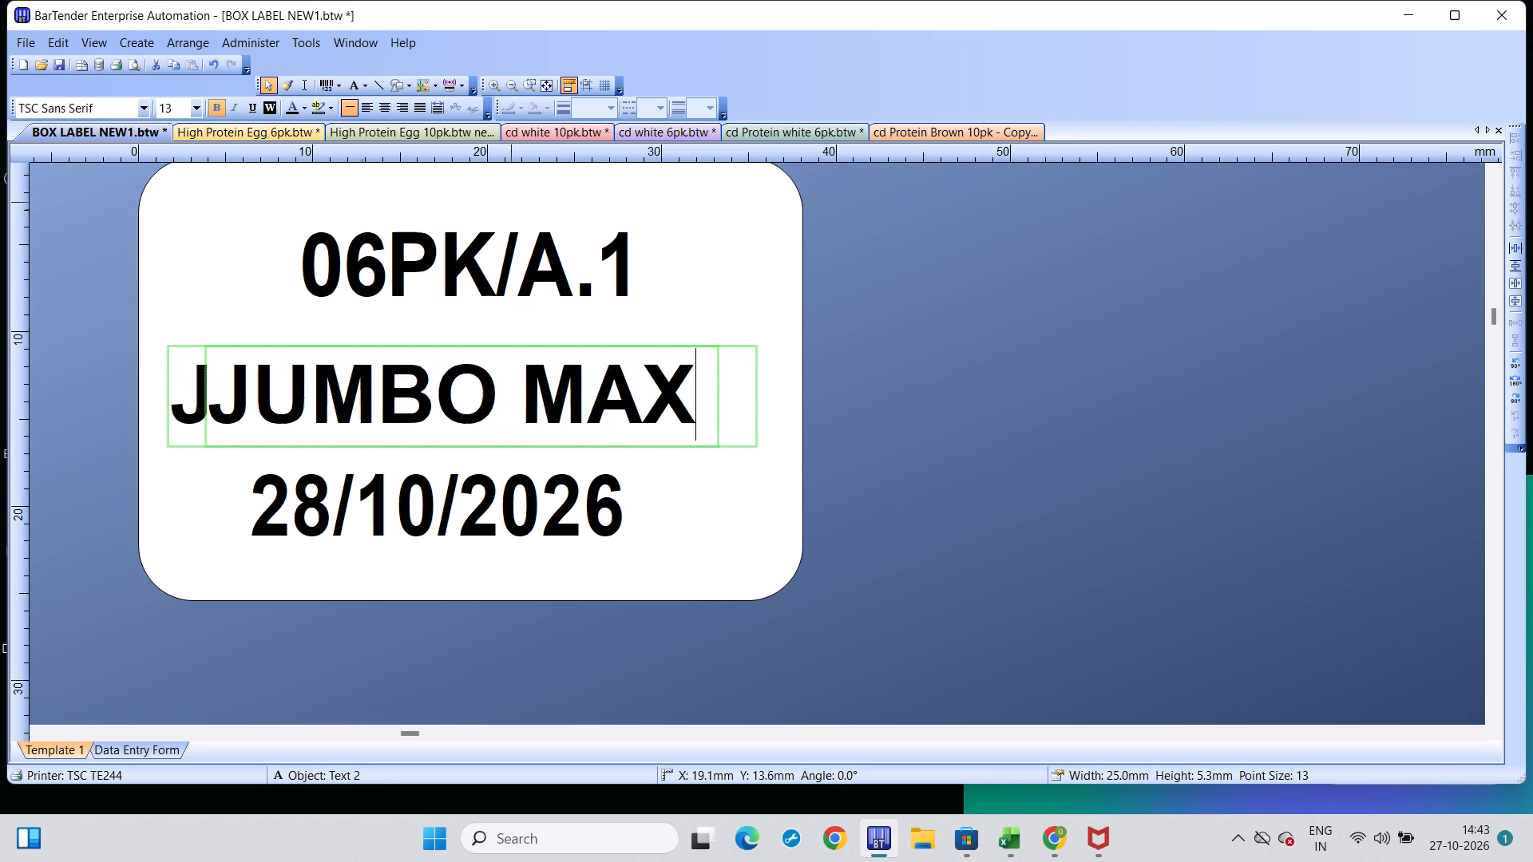
{"action": "key", "text": "BackSpace"}
{"action": "key", "text": "BackSpace"}
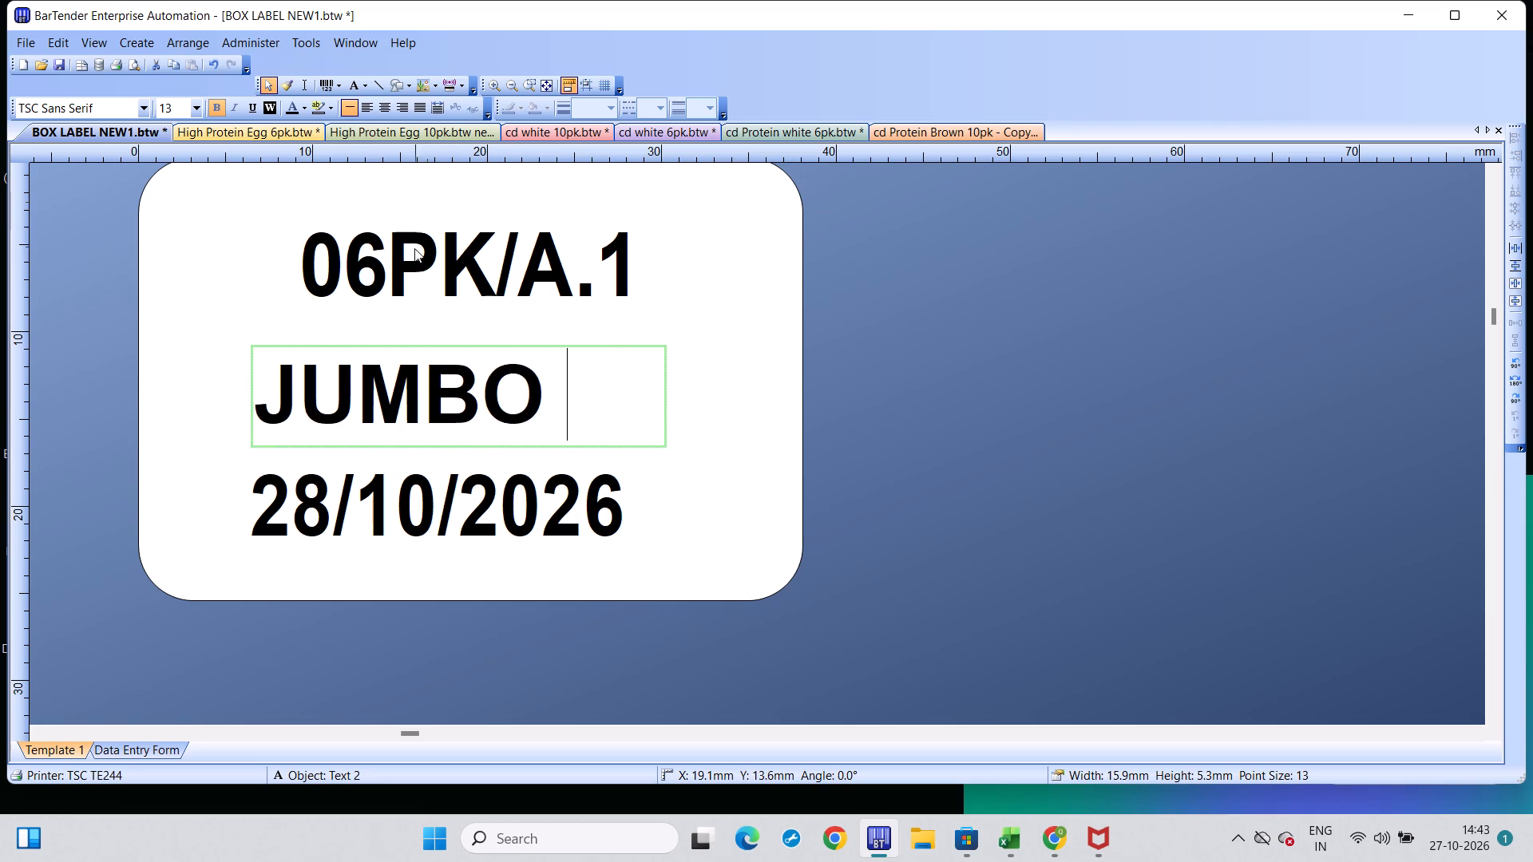
Change the pack size in the label's top line so that it reads 10PK/A.1.
{"action": "left_click", "coordinate": [383, 260]}
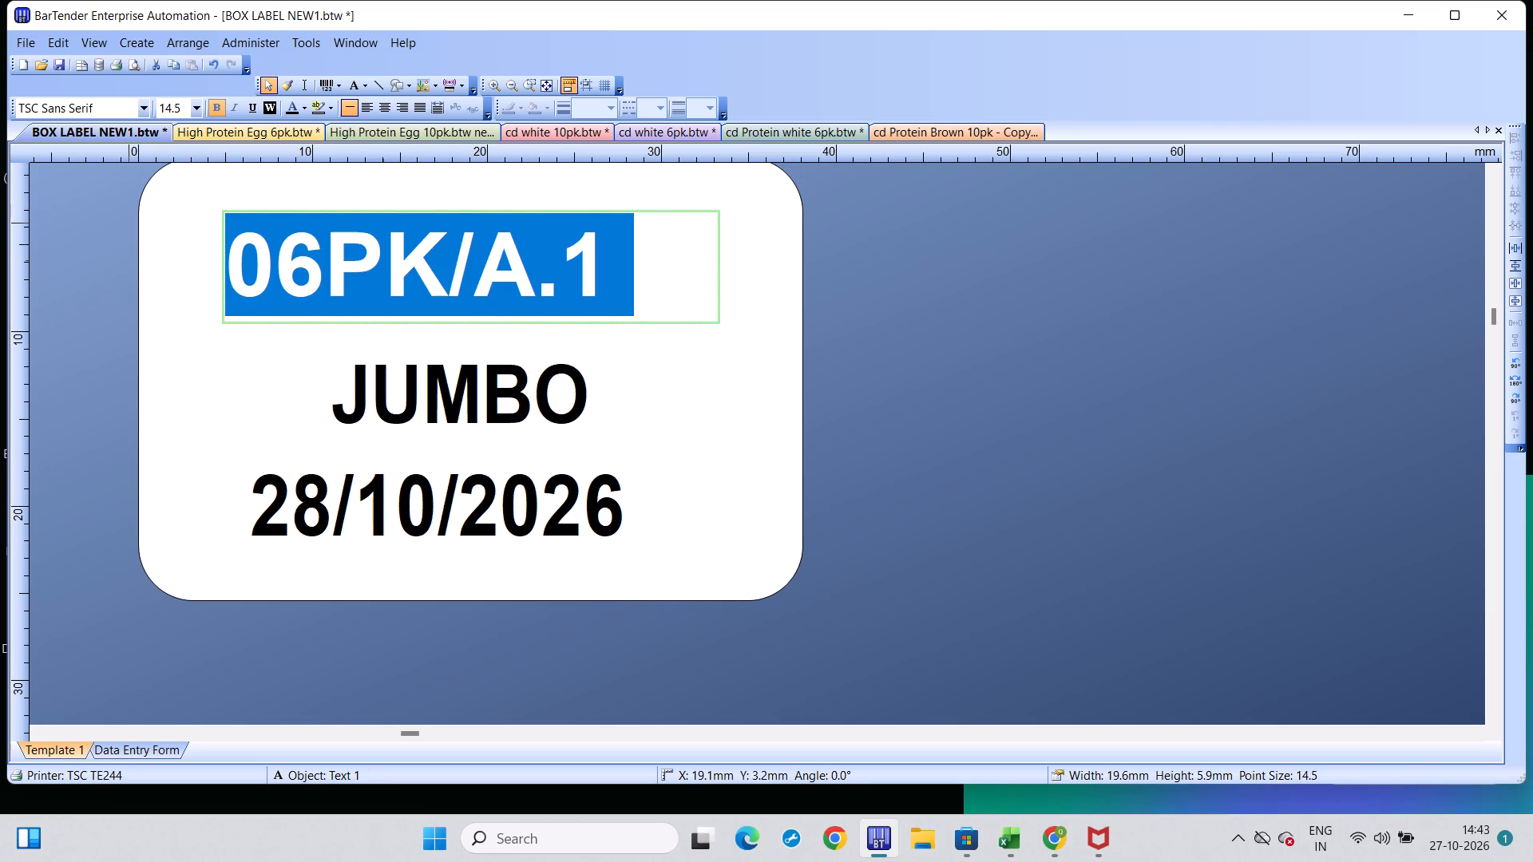
{"action": "left_click", "coordinate": [323, 272]}
{"action": "key", "text": "BackSpace"}
{"action": "key", "text": "BackSpace"}
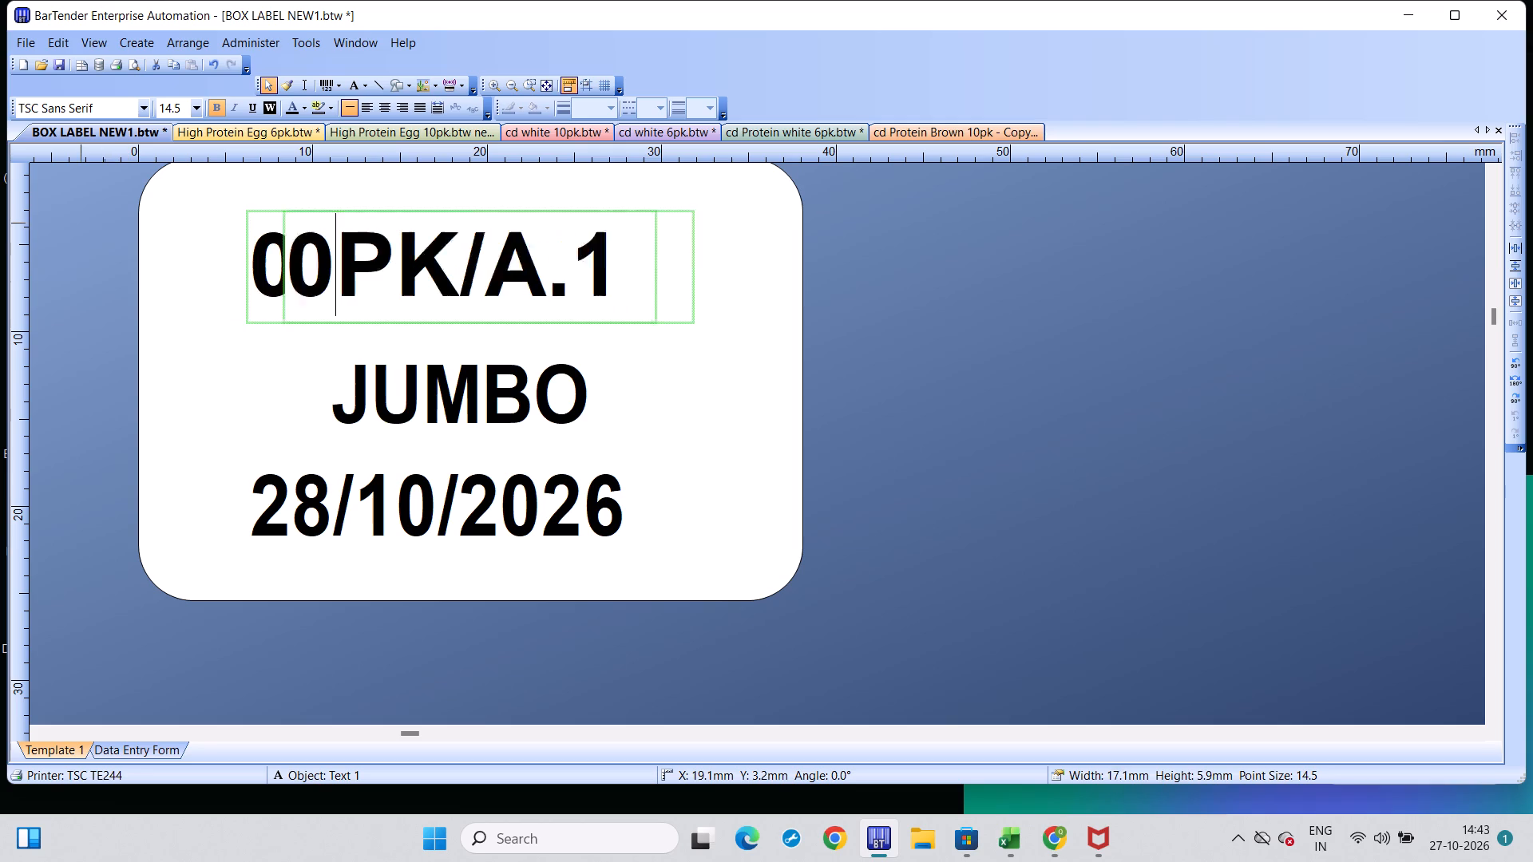
{"action": "type", "text": "10"}
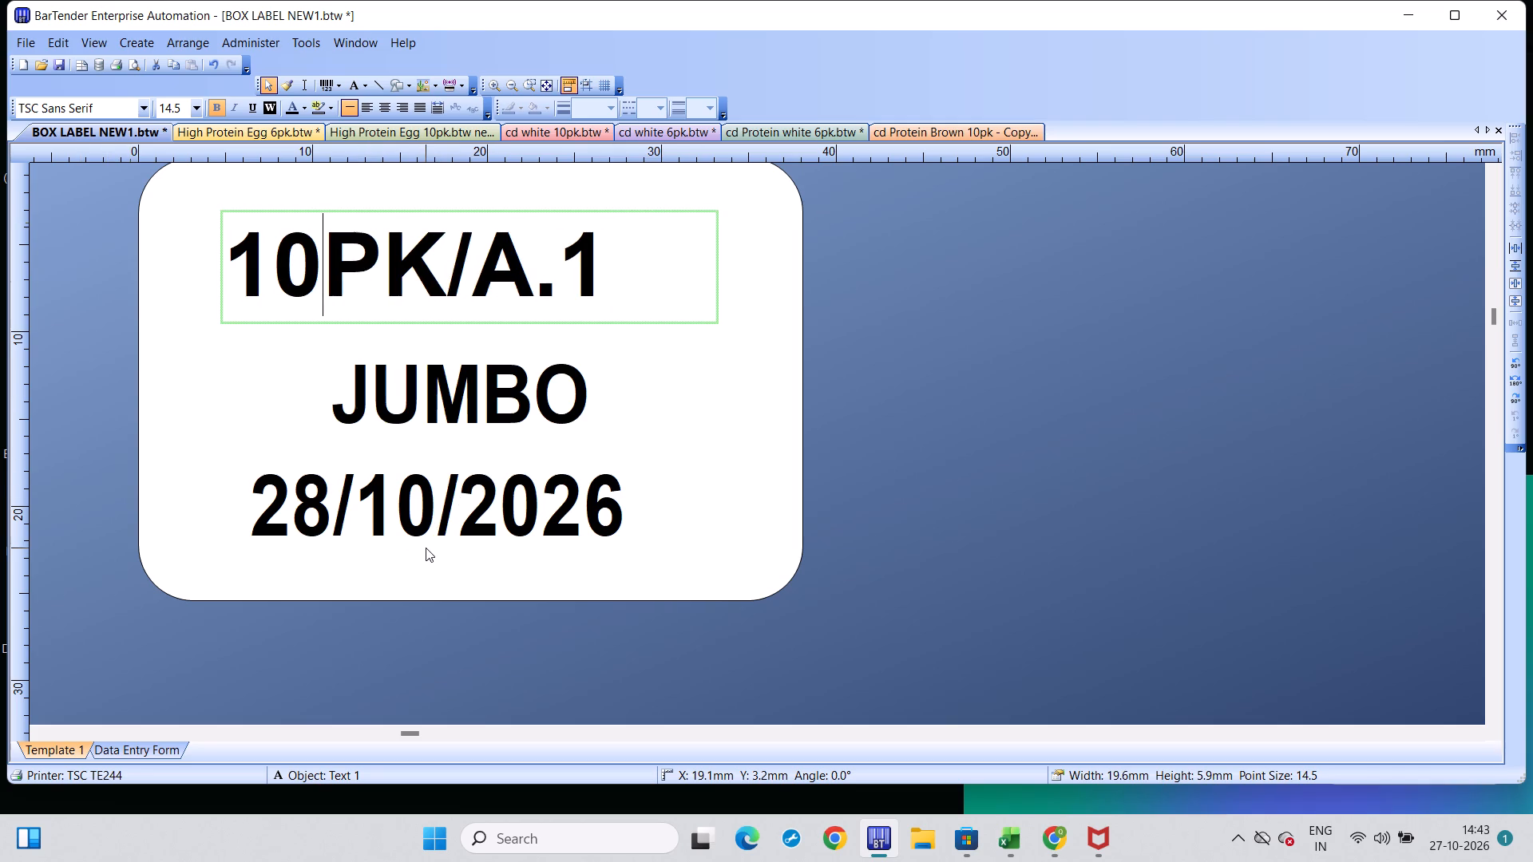
Print 8 copies of the JUMBO 10PK box label on the TSC TE244 printer.
{"action": "key", "text": "ctrl+p"}
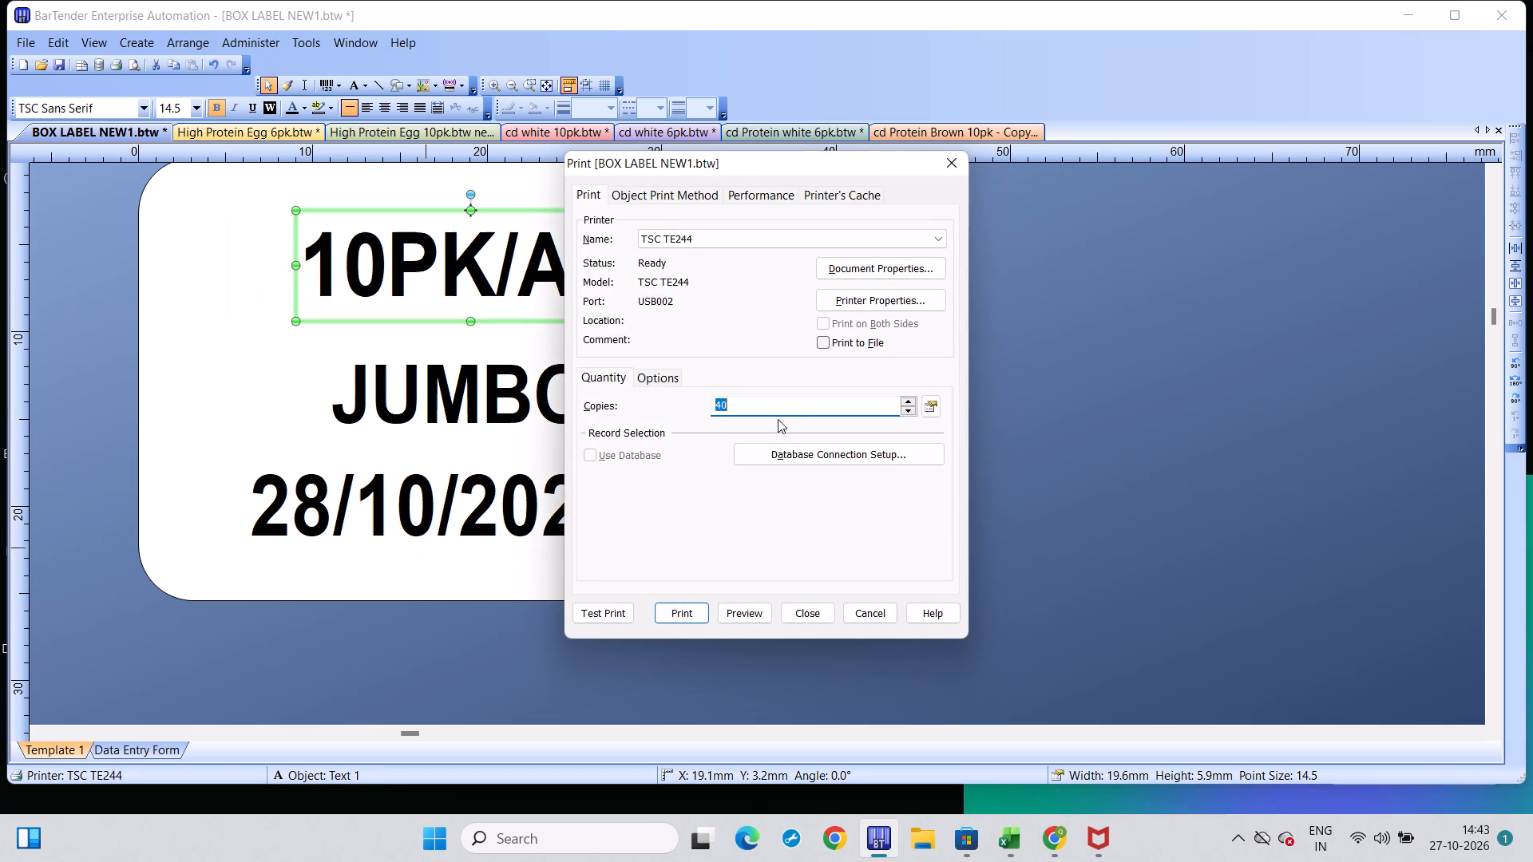
{"action": "left_click", "coordinate": [751, 402]}
{"action": "key", "text": "BackSpace"}
{"action": "key", "text": "BackSpace"}
{"action": "key", "text": "8"}
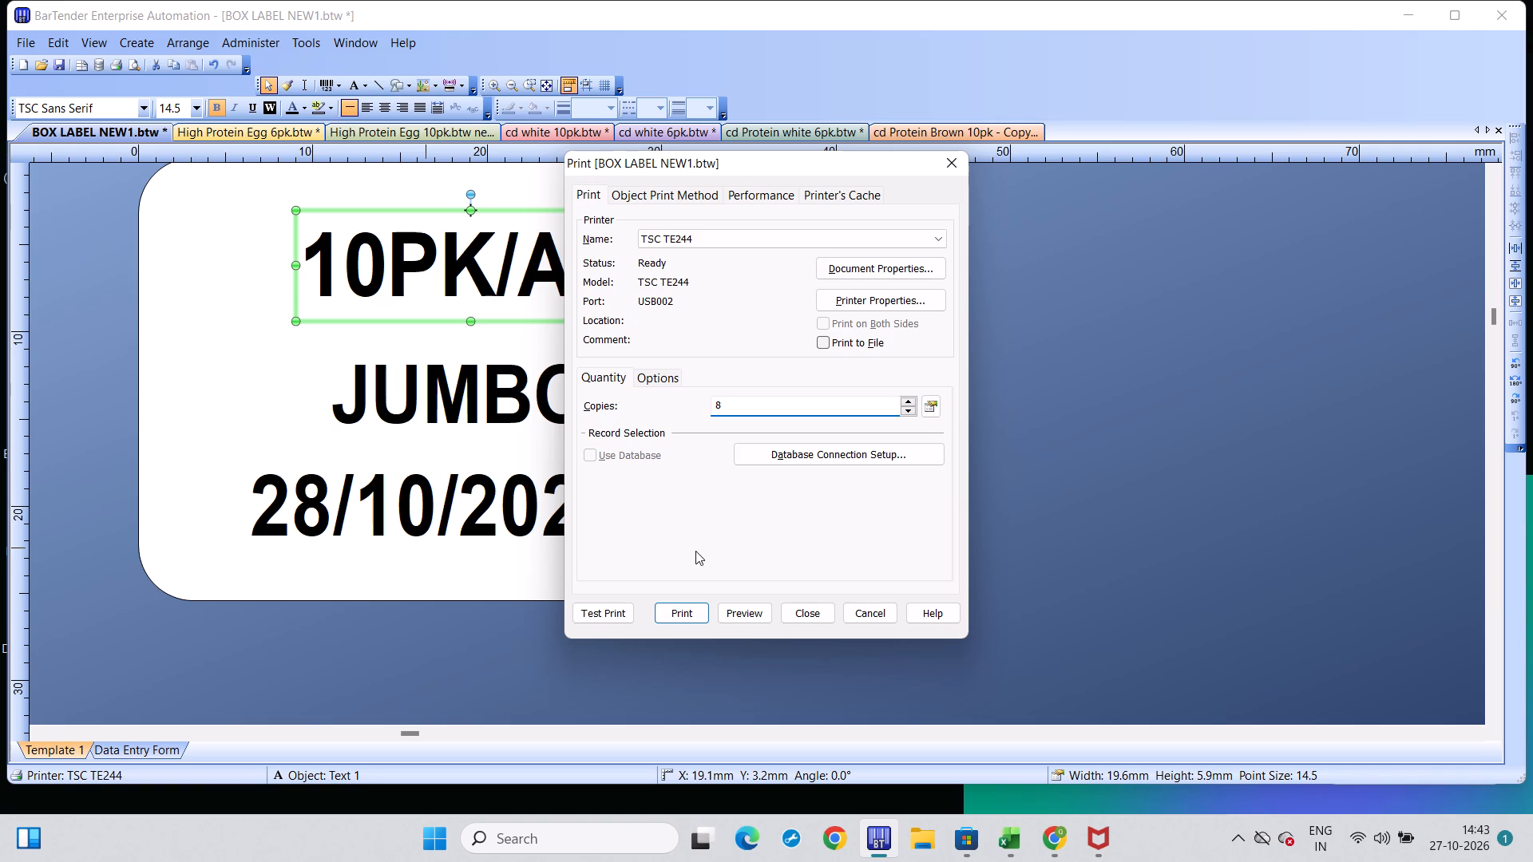
{"action": "left_click", "coordinate": [685, 616]}
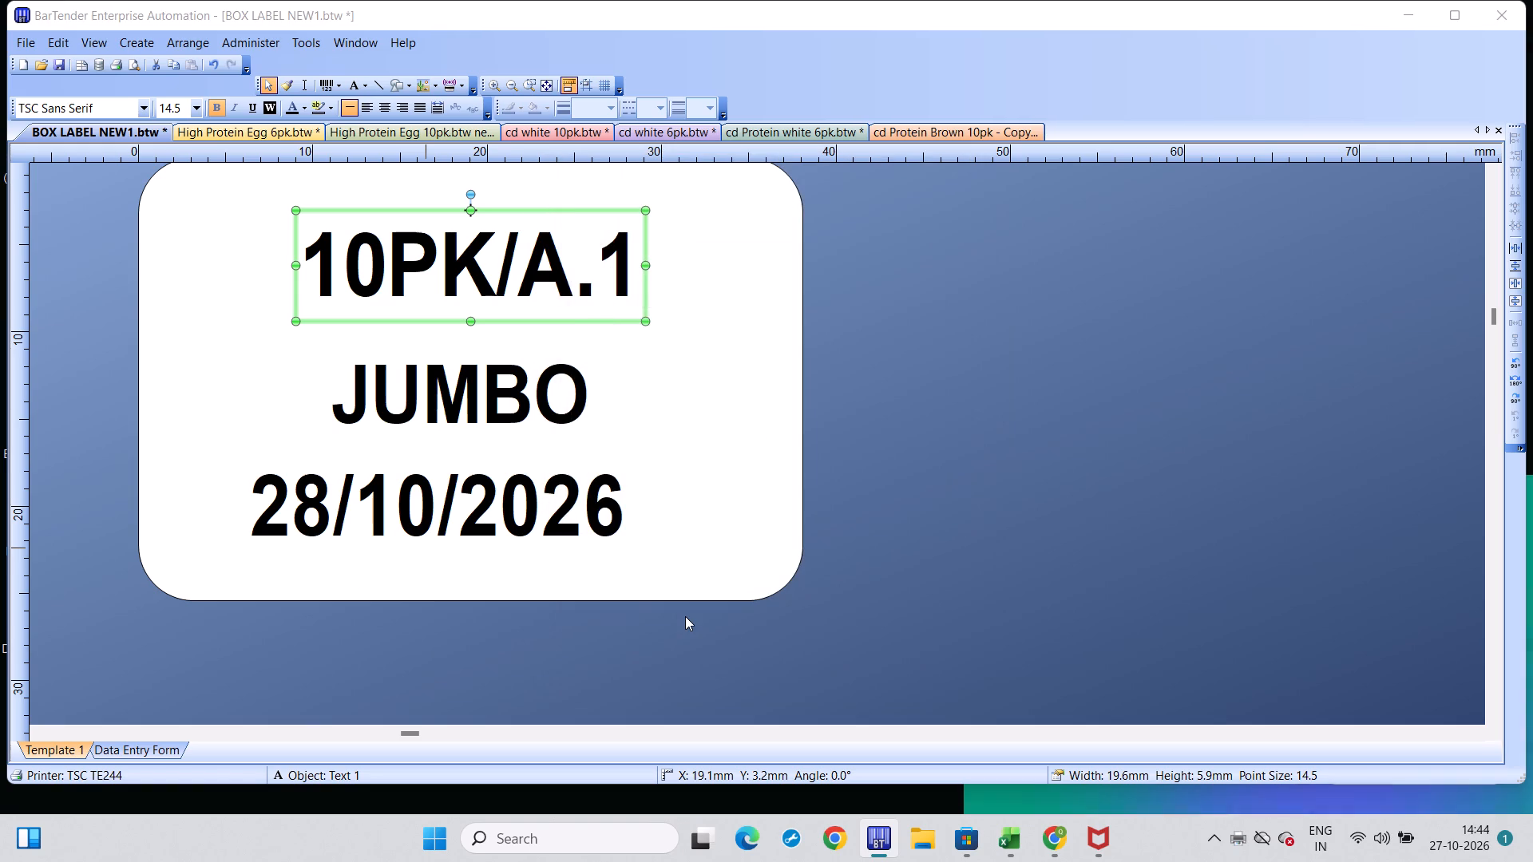
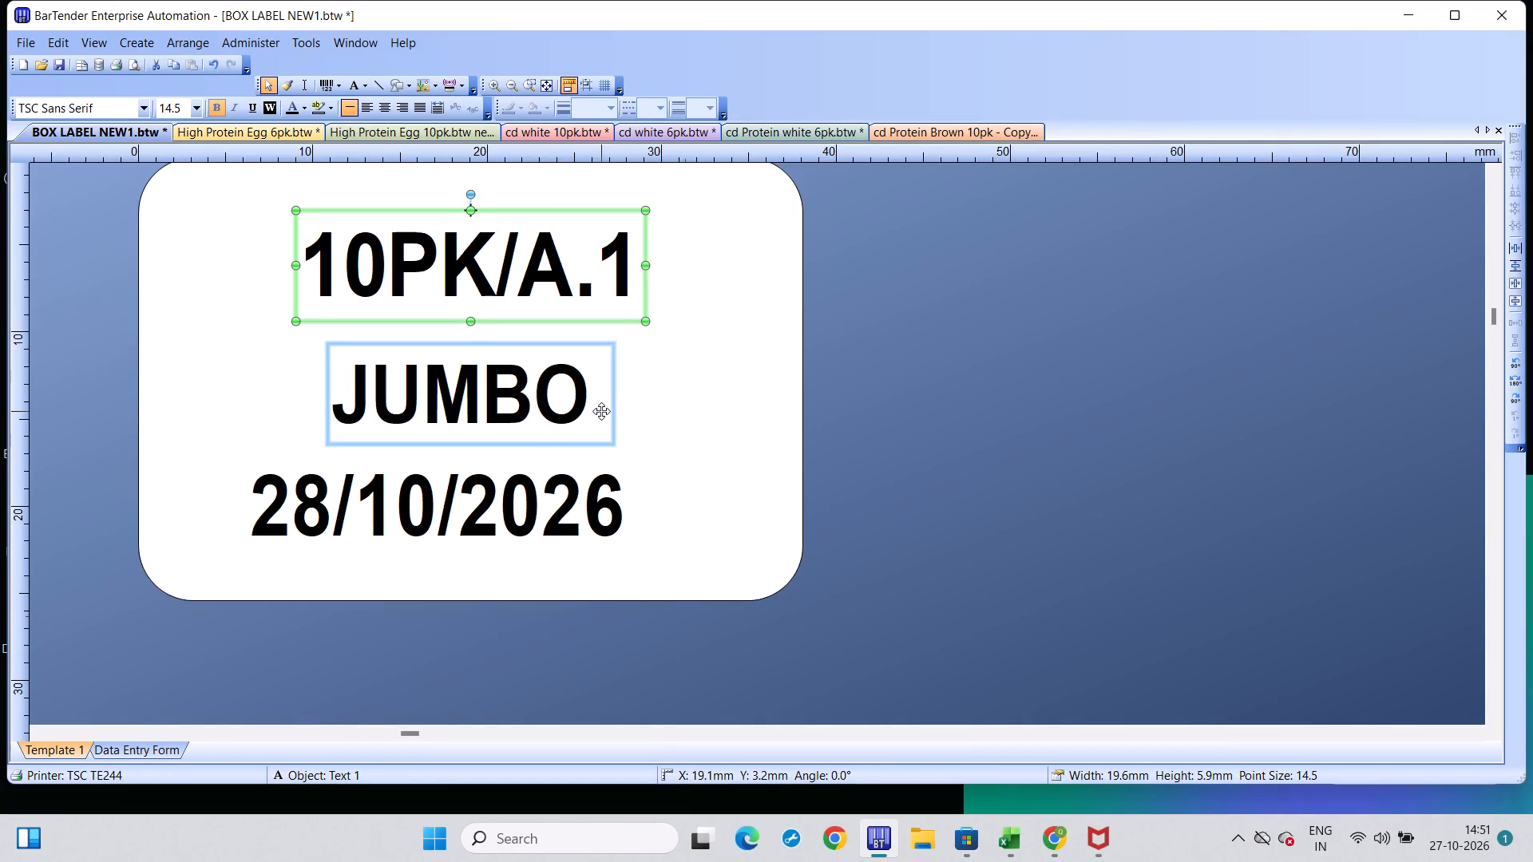
Replace the product name JUMBO in the middle line of the box label with CD WHITE.
{"action": "left_click", "coordinate": [601, 411]}
{"action": "left_click", "coordinate": [590, 406]}
{"action": "left_click", "coordinate": [590, 406]}
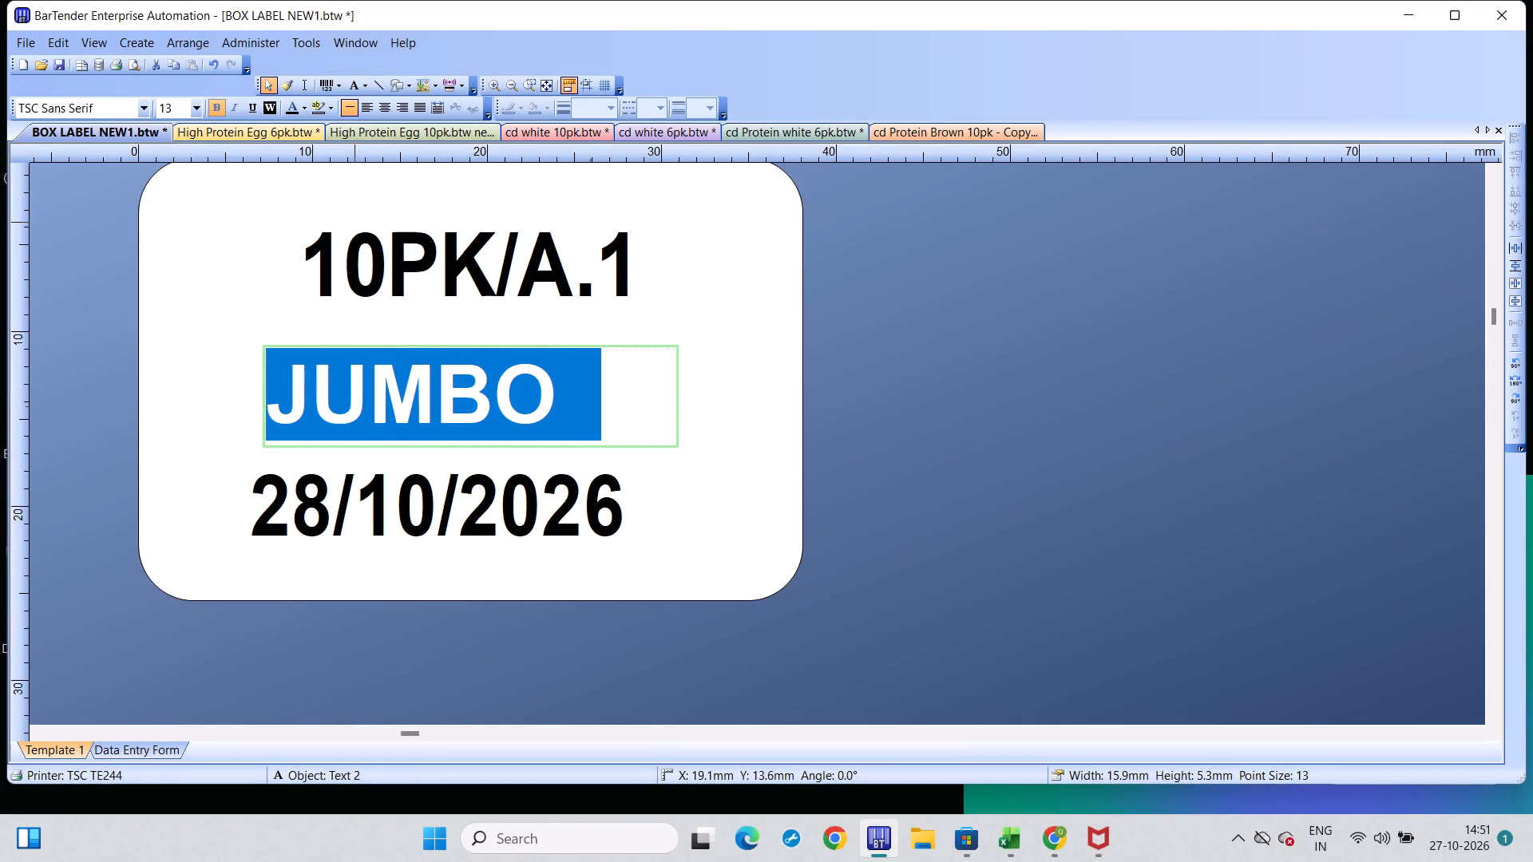
{"action": "key", "text": "BackSpace"}
{"action": "key", "text": "BackSpace"}
{"action": "key", "text": "BackSpace"}
{"action": "key", "text": "BackSpace"}
{"action": "key", "text": "BackSpace"}
{"action": "key", "text": "BackSpace"}
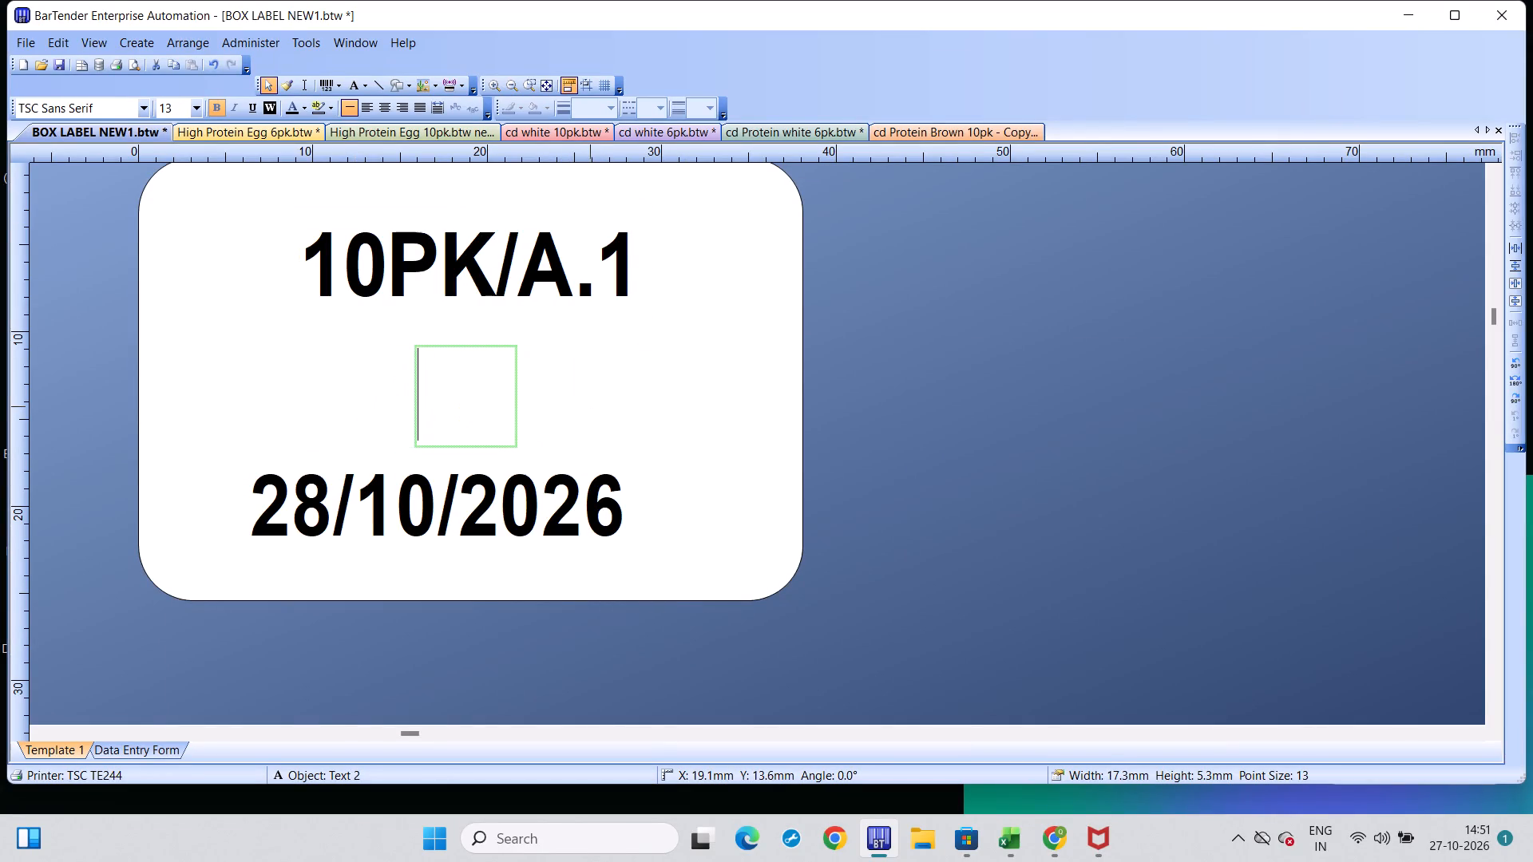
{"action": "type", "text": "CD"}
{"action": "key", "text": "space"}
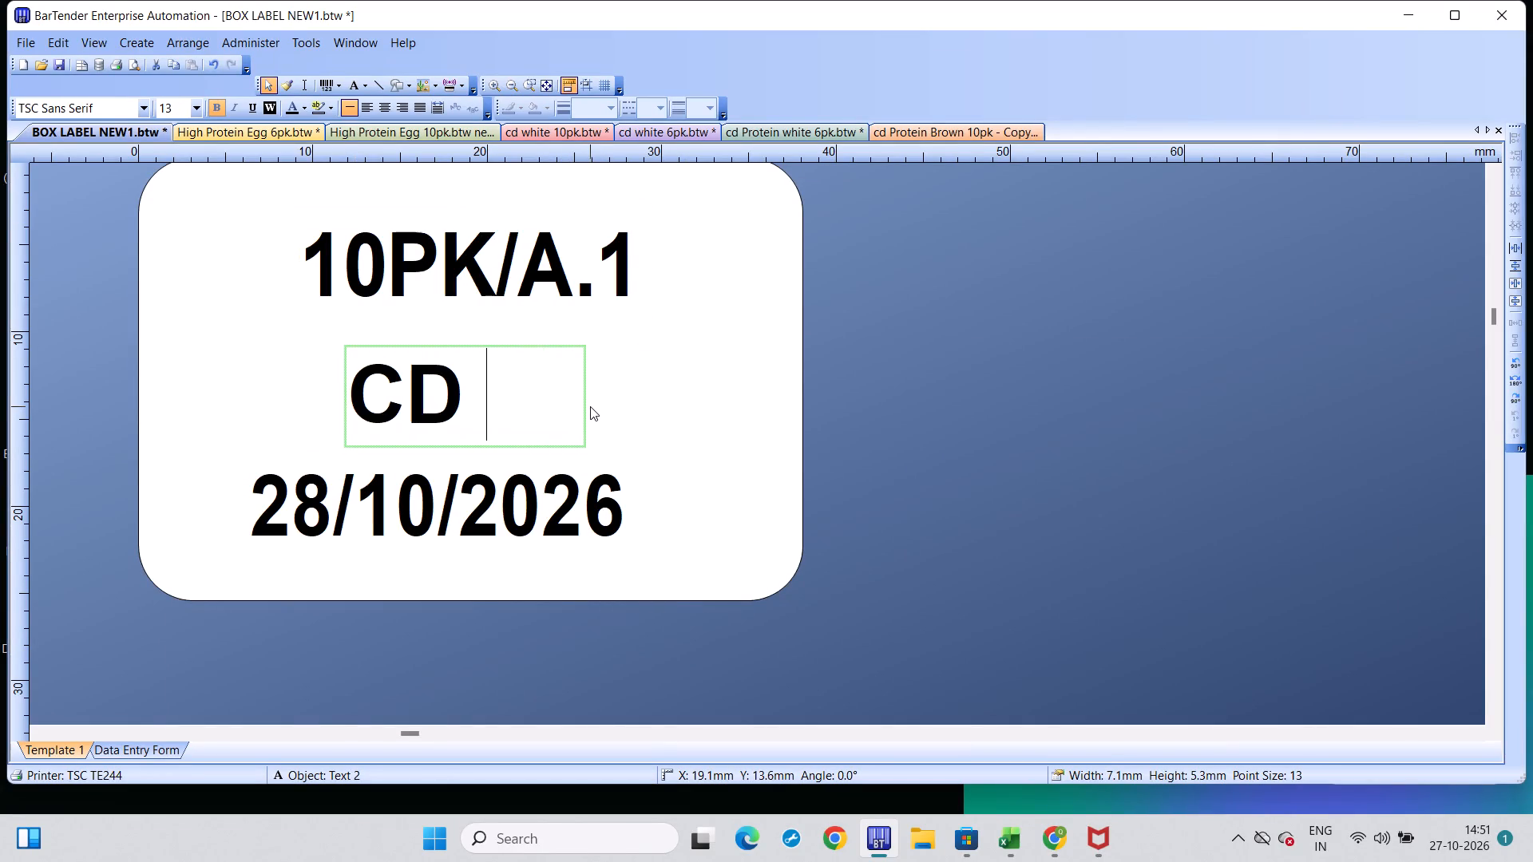
{"action": "type", "text": "WHITE"}
Print 40 copies of the CD WHITE 10PK box label on the TSC TE244 printer.
{"action": "key", "text": "ctrl+p"}
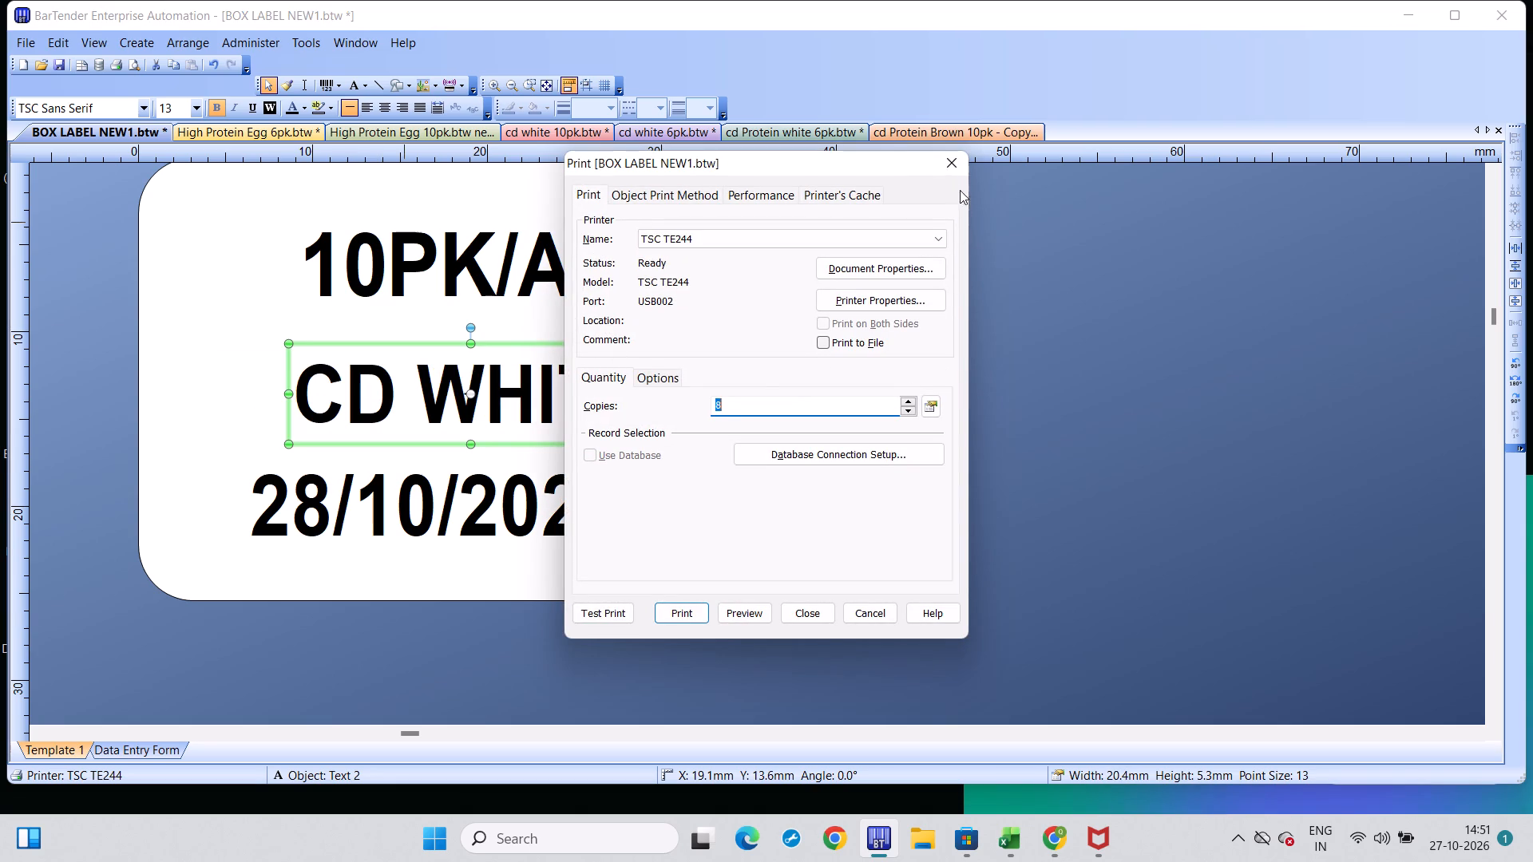
{"action": "left_click", "coordinate": [950, 158]}
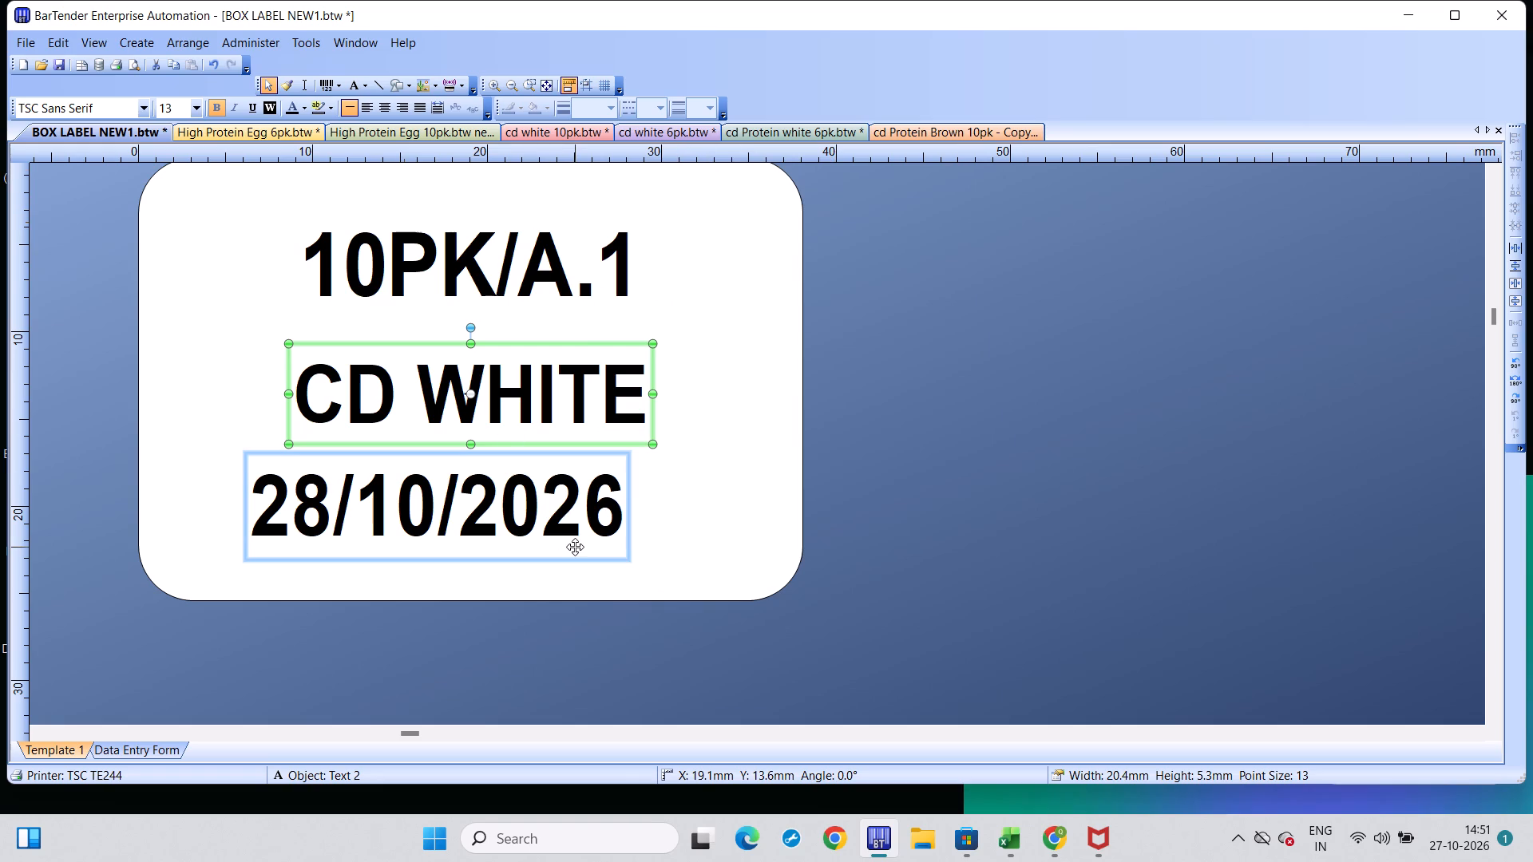
{"action": "key", "text": "ctrl+p"}
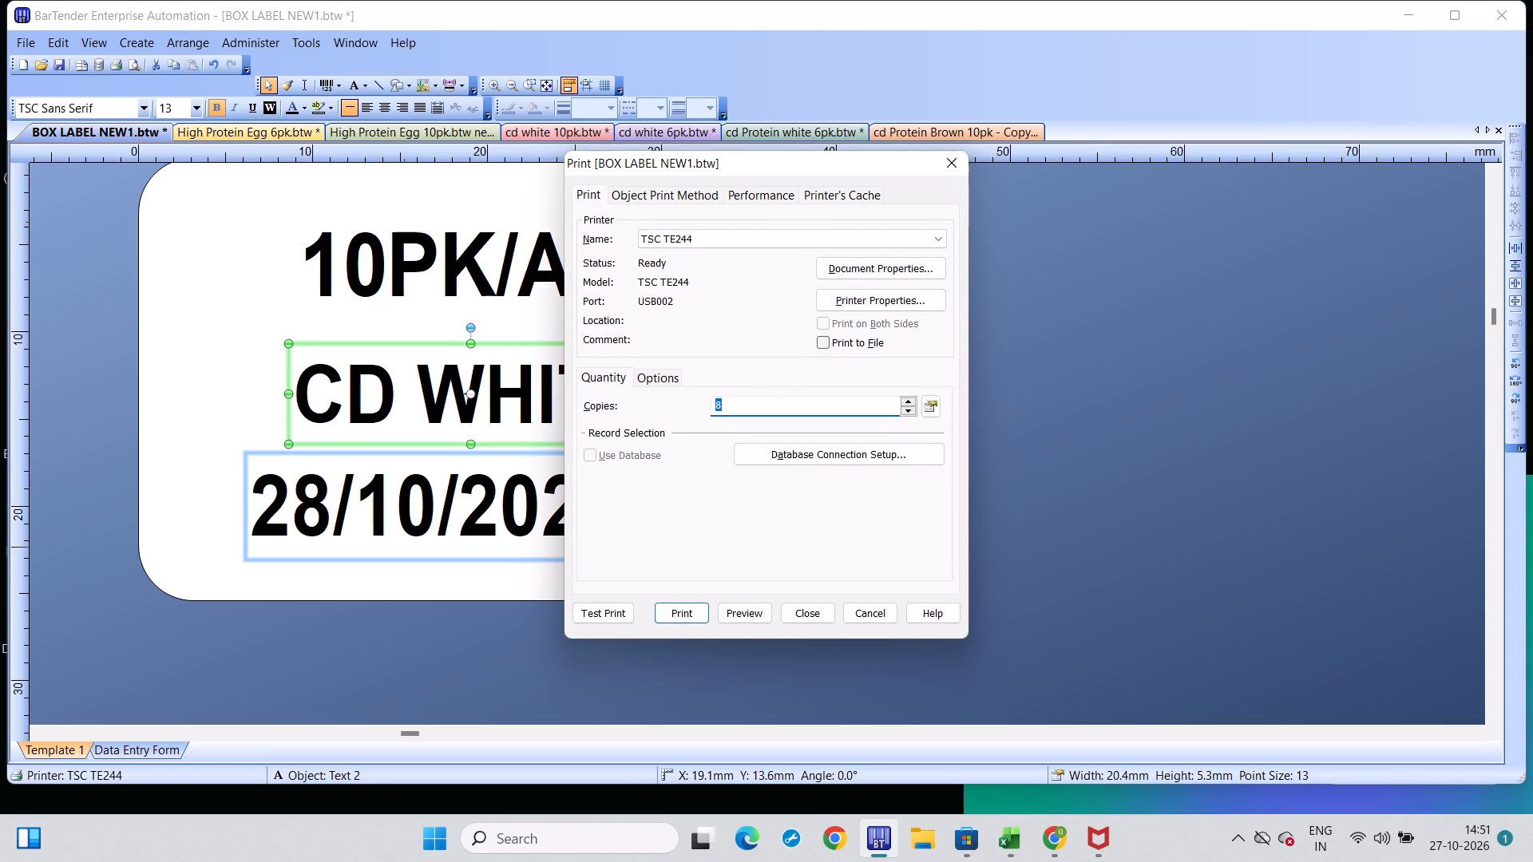
{"action": "left_click", "coordinate": [719, 405]}
{"action": "key", "text": "BackSpace"}
{"action": "type", "text": "40"}
{"action": "left_click", "coordinate": [678, 613]}
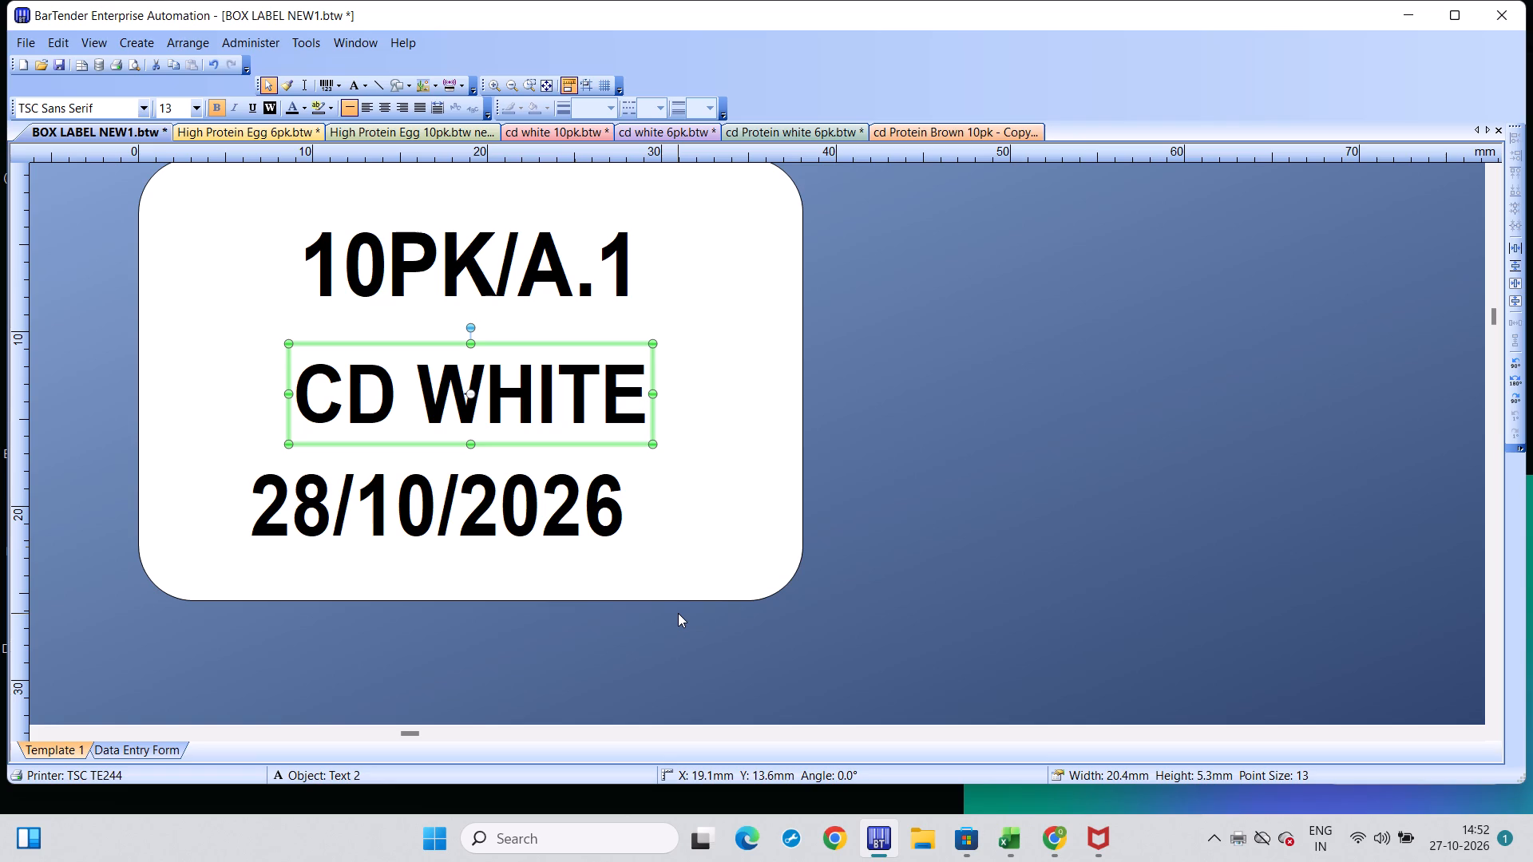
Change the pack size in the label's top line so that it reads 06PK/A.1.
{"action": "left_click", "coordinate": [388, 263]}
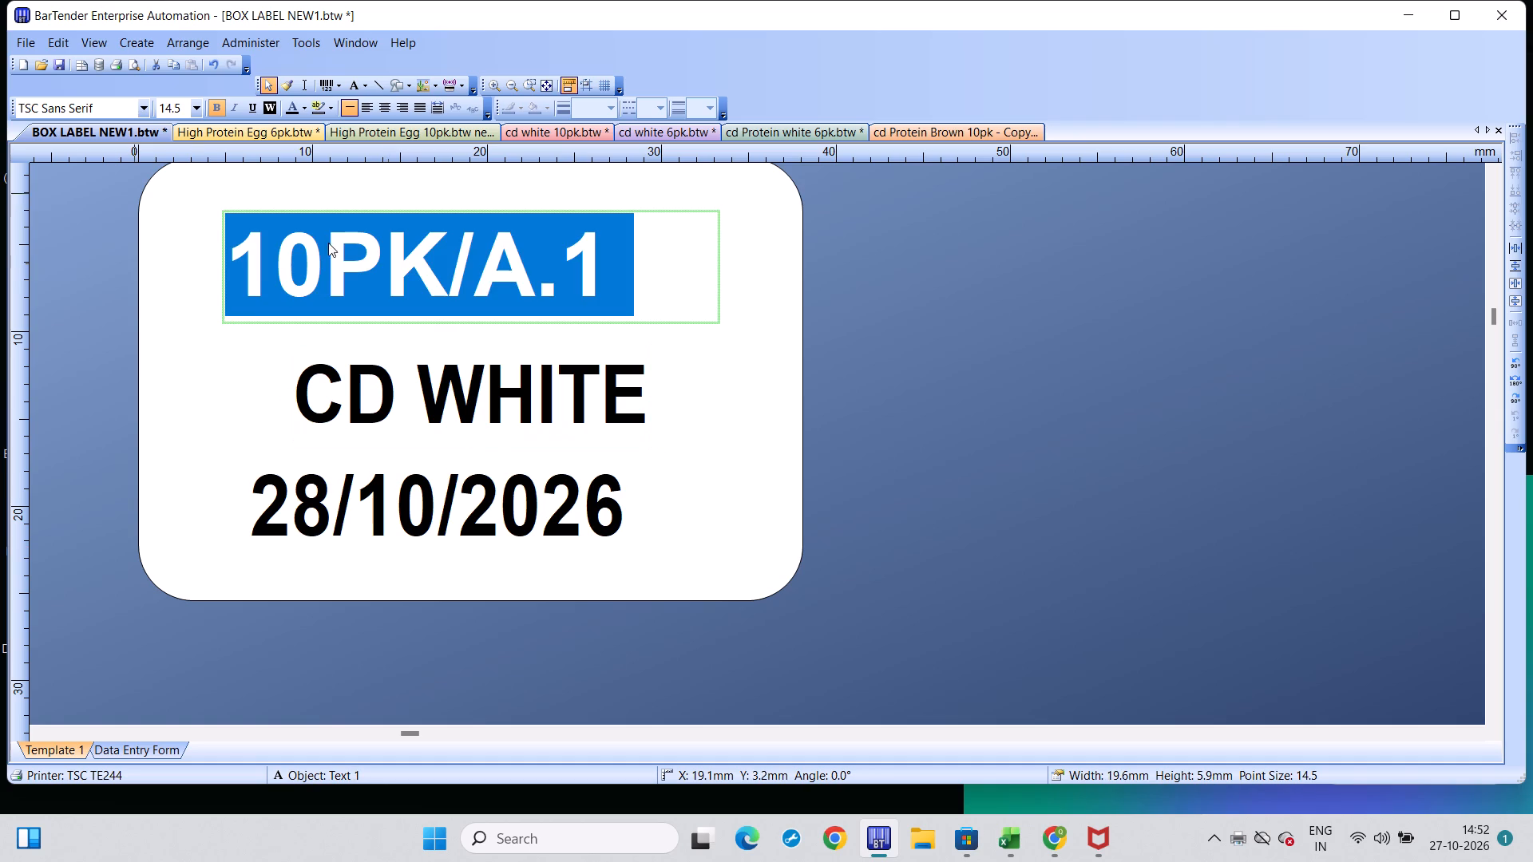
{"action": "left_click", "coordinate": [323, 247]}
{"action": "key", "text": "BackSpace"}
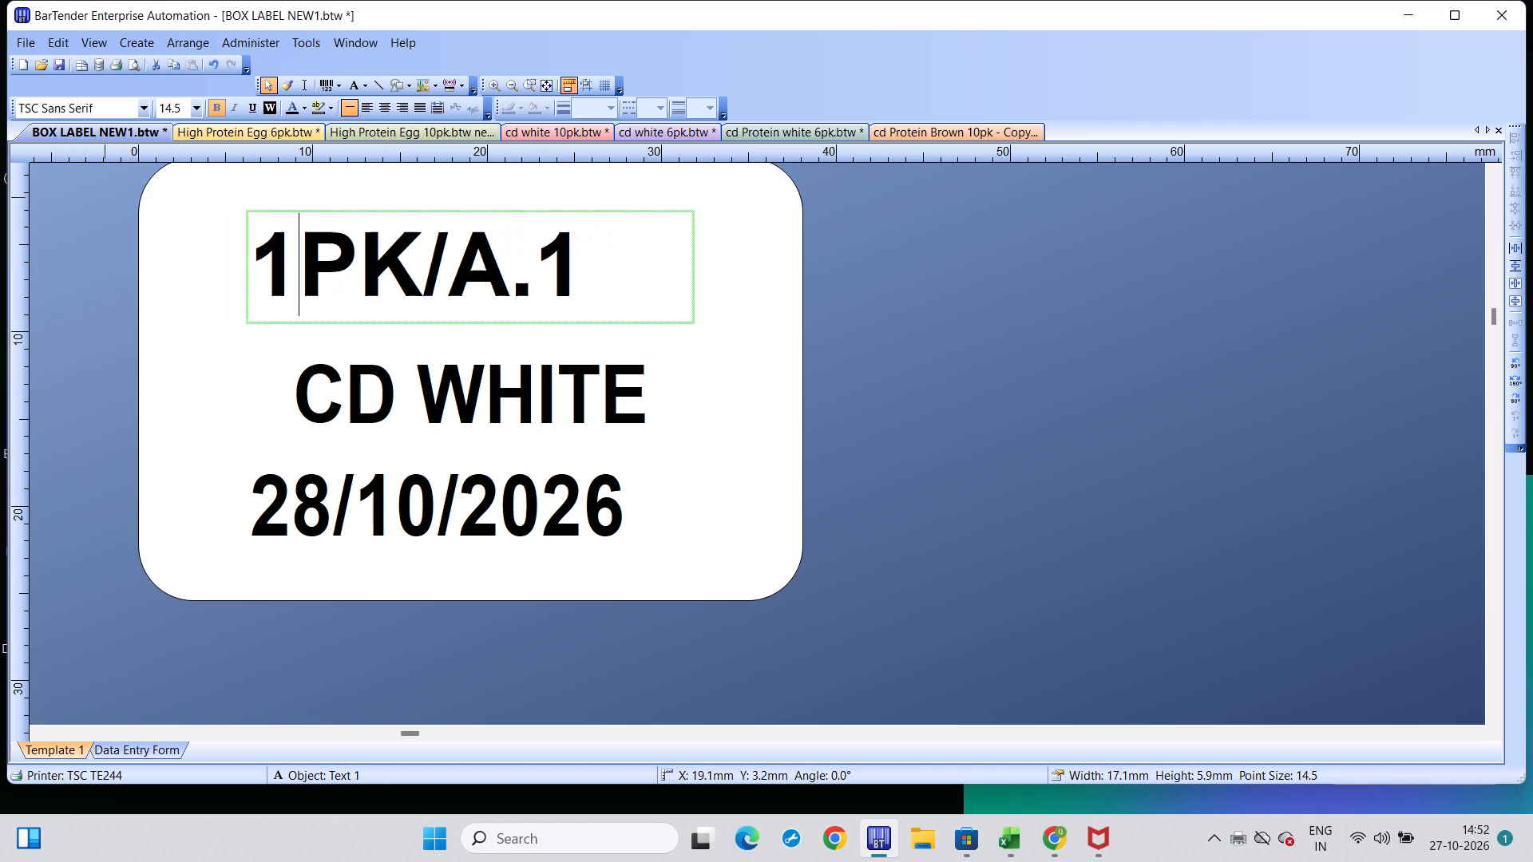
{"action": "key", "text": "BackSpace"}
{"action": "type", "text": "06"}
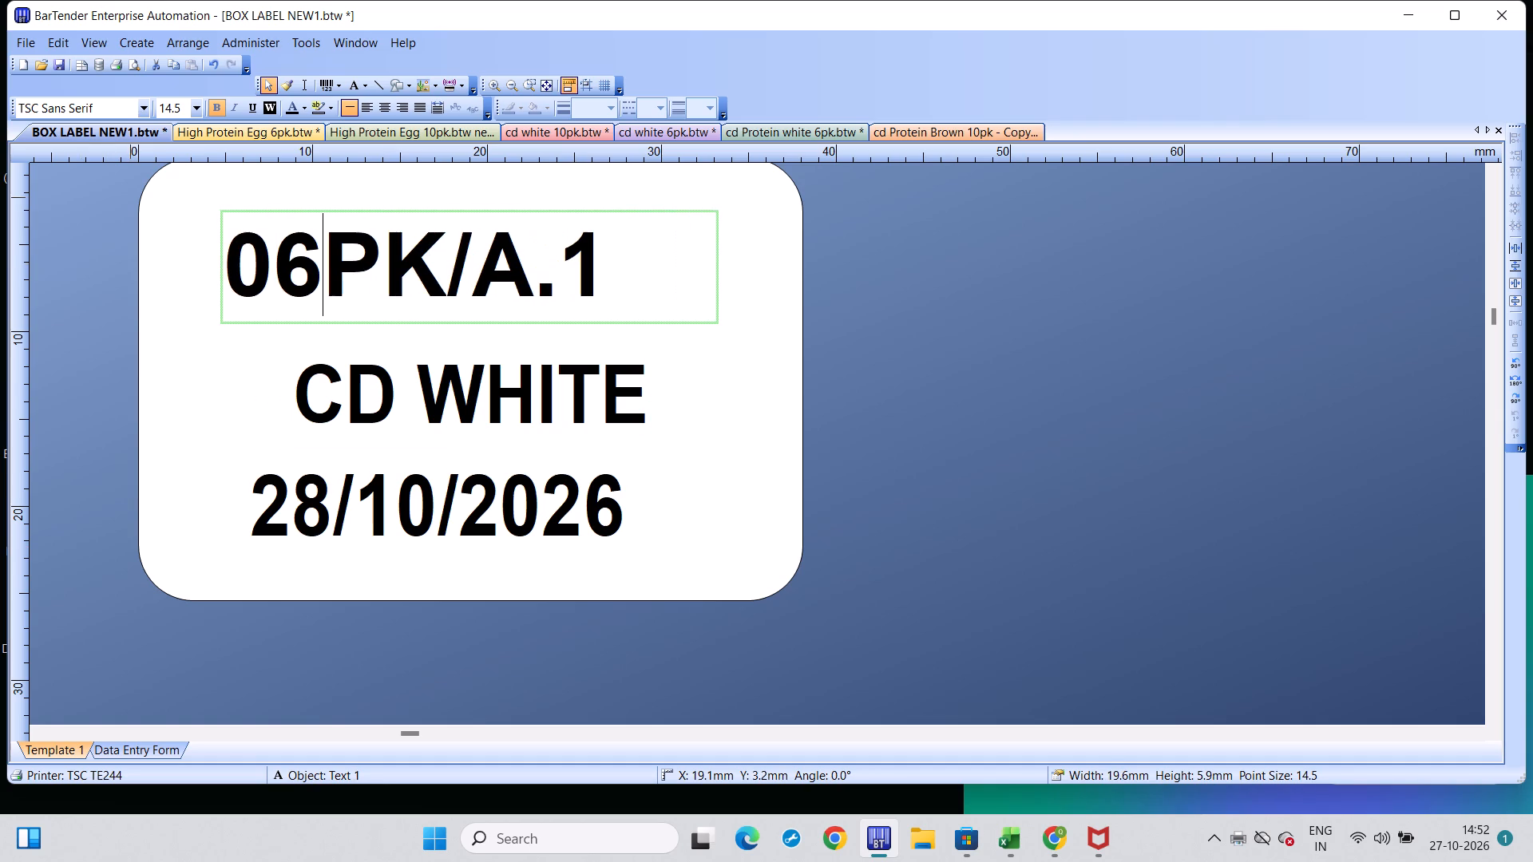
Print 30 copies of the CD WHITE 06PK box label on the TSC TE244 printer.
{"action": "key", "text": "ctrl+p"}
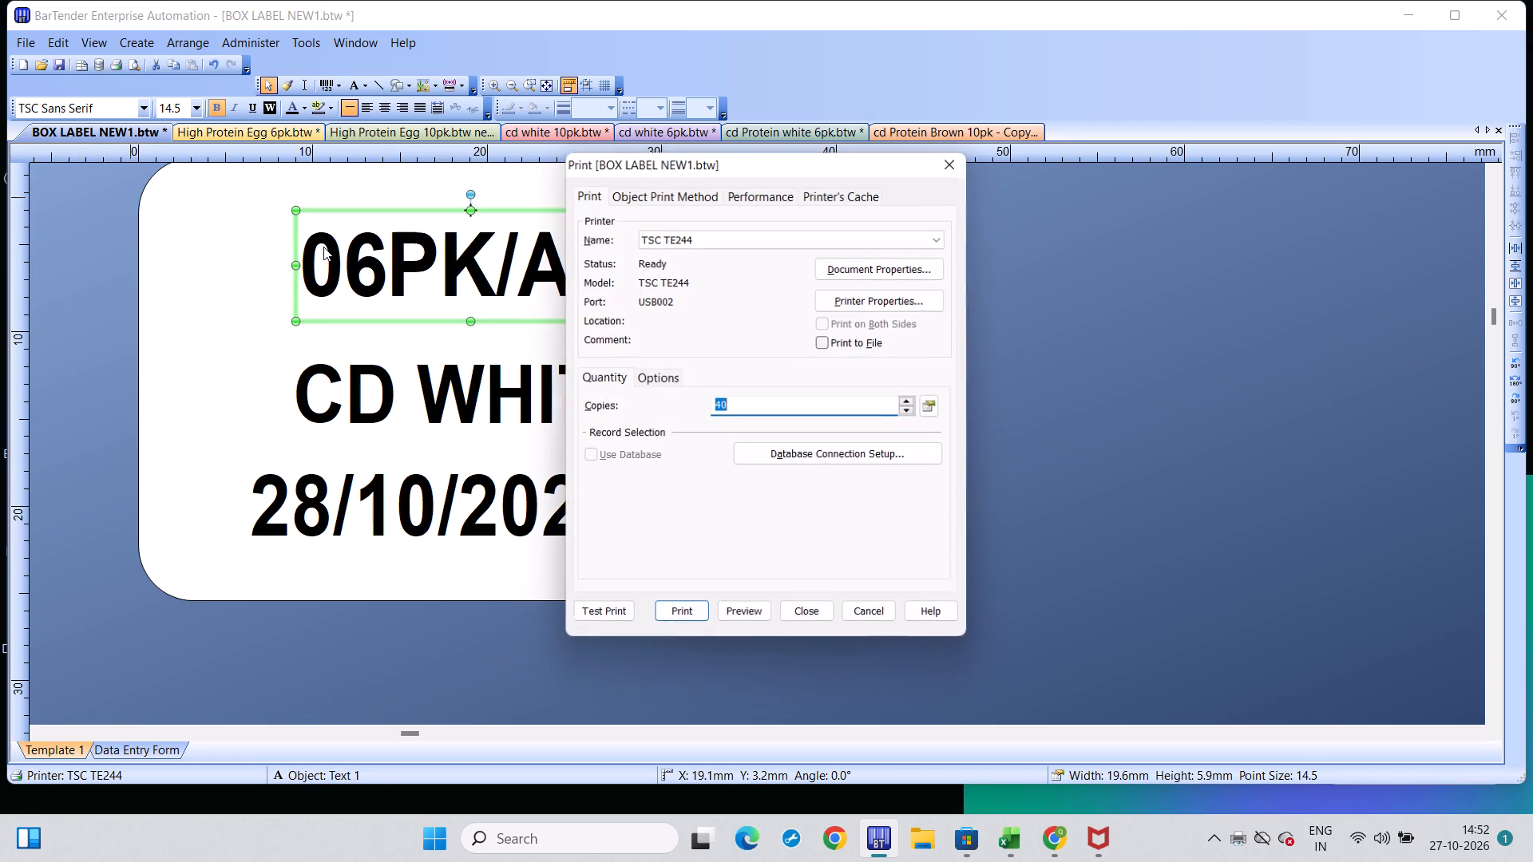
{"action": "left_click", "coordinate": [770, 407]}
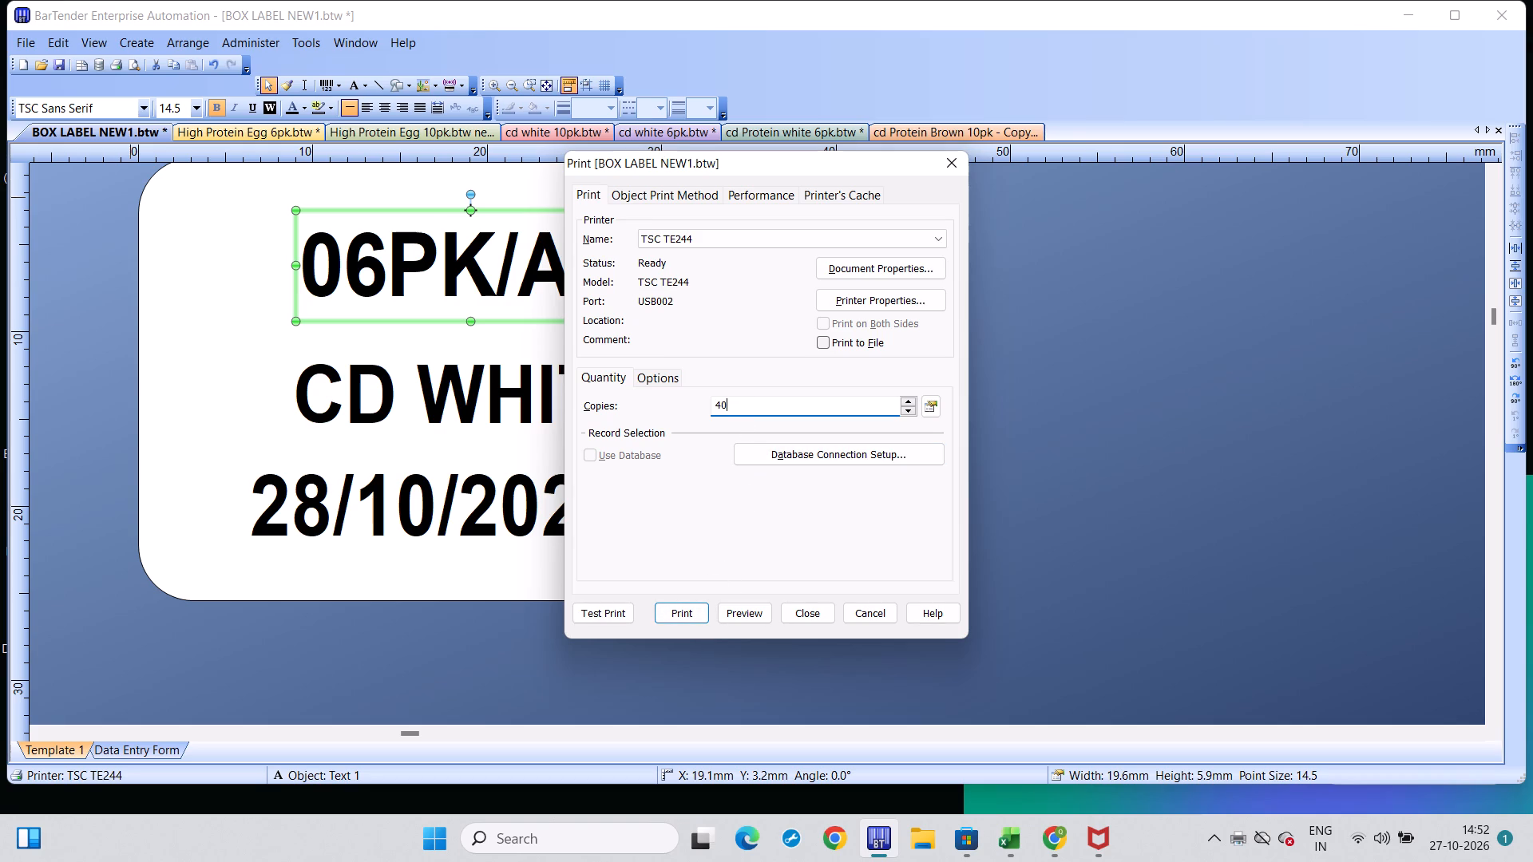
{"action": "key", "text": "BackSpace"}
{"action": "key", "text": "BackSpace"}
{"action": "type", "text": "30"}
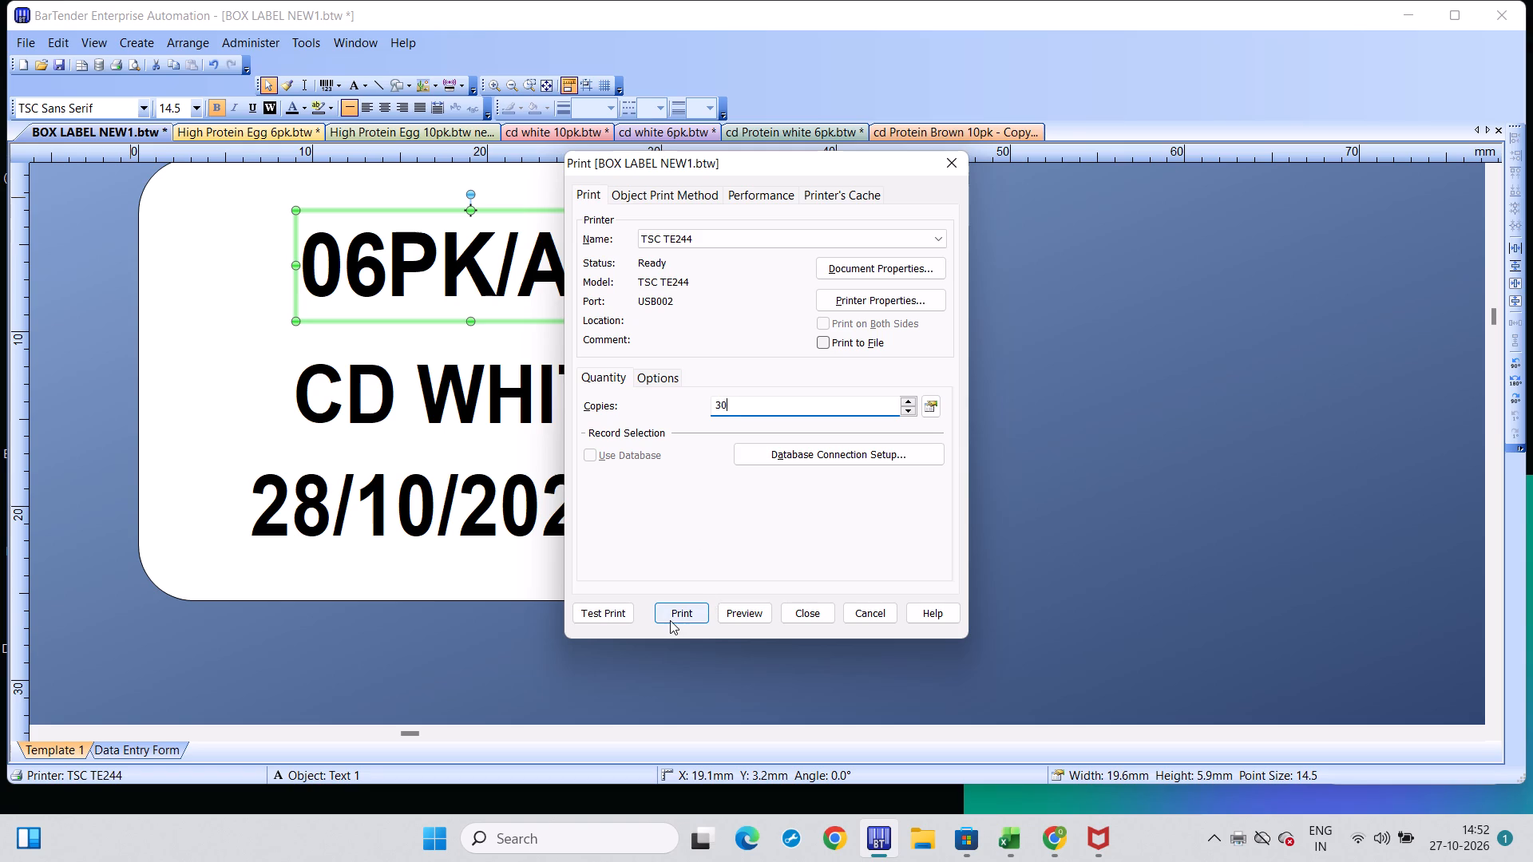
{"action": "left_click", "coordinate": [676, 607]}
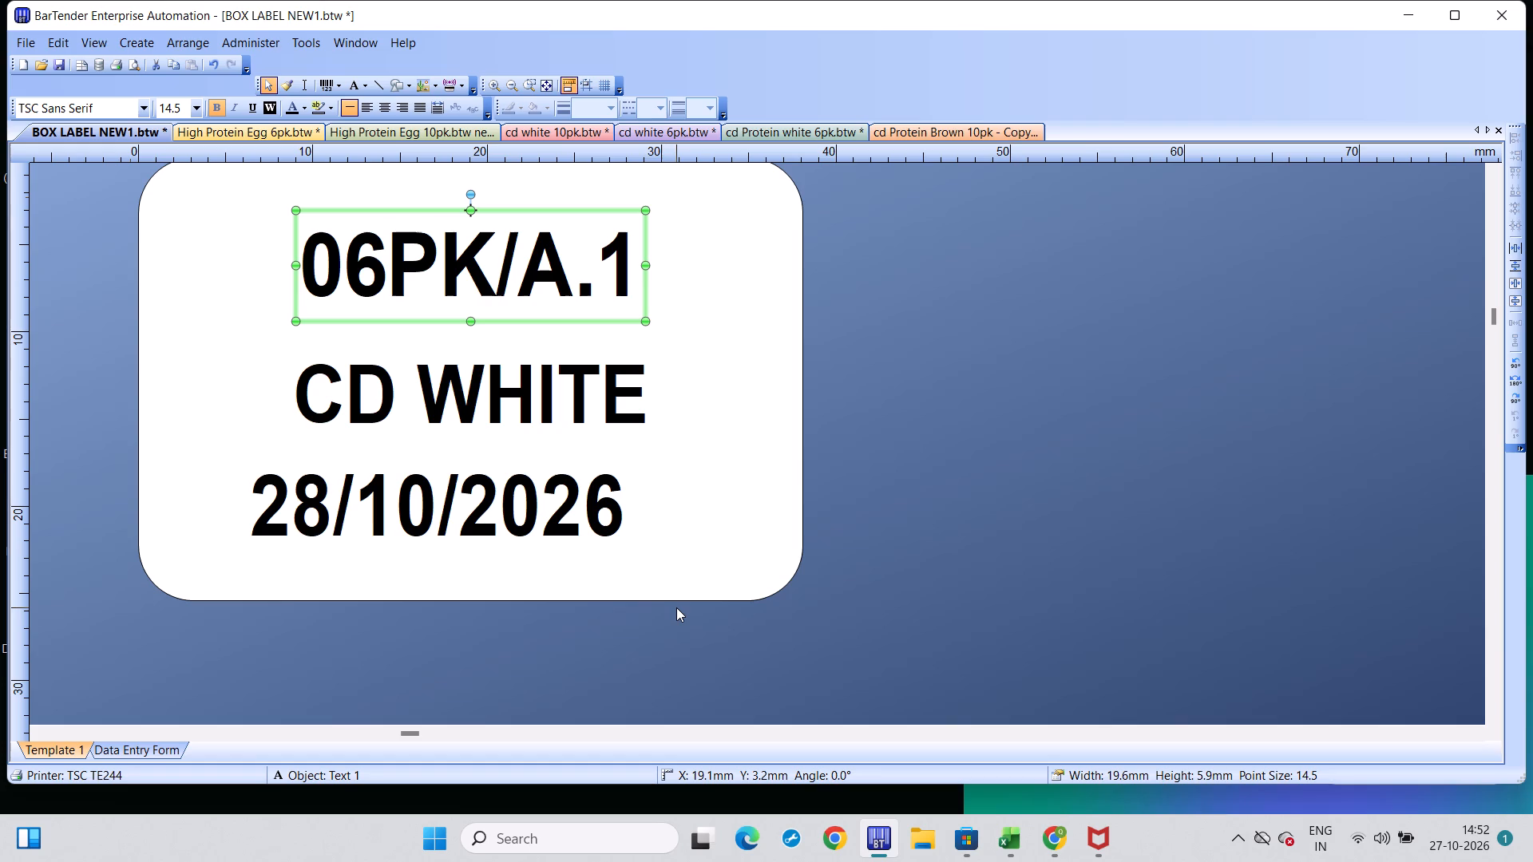
Change the product name in the middle line of the box label to CD PROTEIN.
{"action": "left_click", "coordinate": [658, 411]}
{"action": "left_click", "coordinate": [630, 398]}
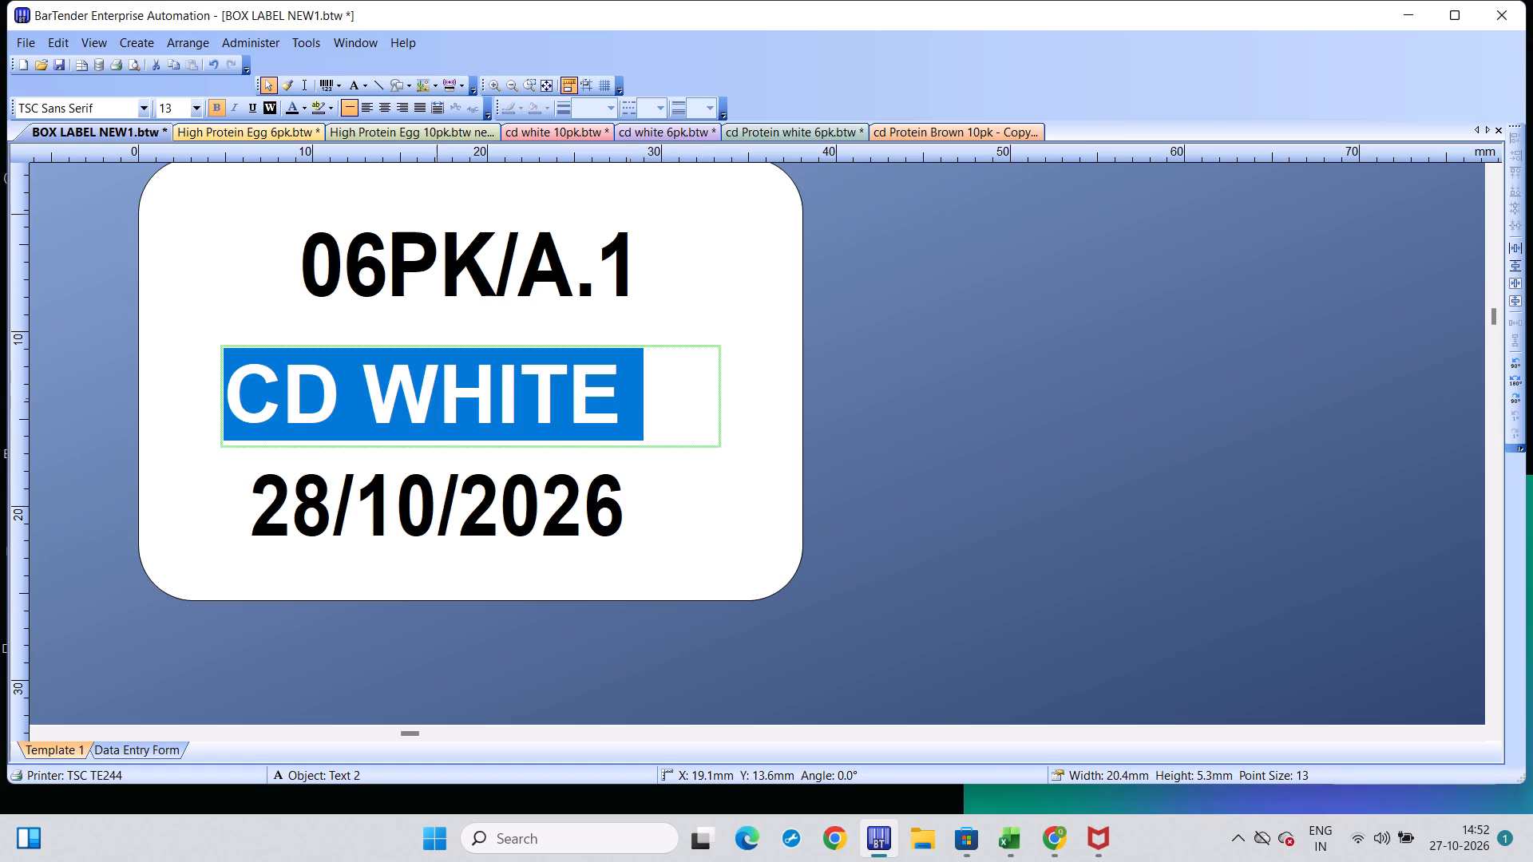
{"action": "left_click", "coordinate": [630, 398]}
{"action": "key", "text": "BackSpace"}
{"action": "key", "text": "BackSpace"}
{"action": "key", "text": "BackSpace"}
{"action": "key", "text": "BackSpace"}
{"action": "key", "text": "BackSpace"}
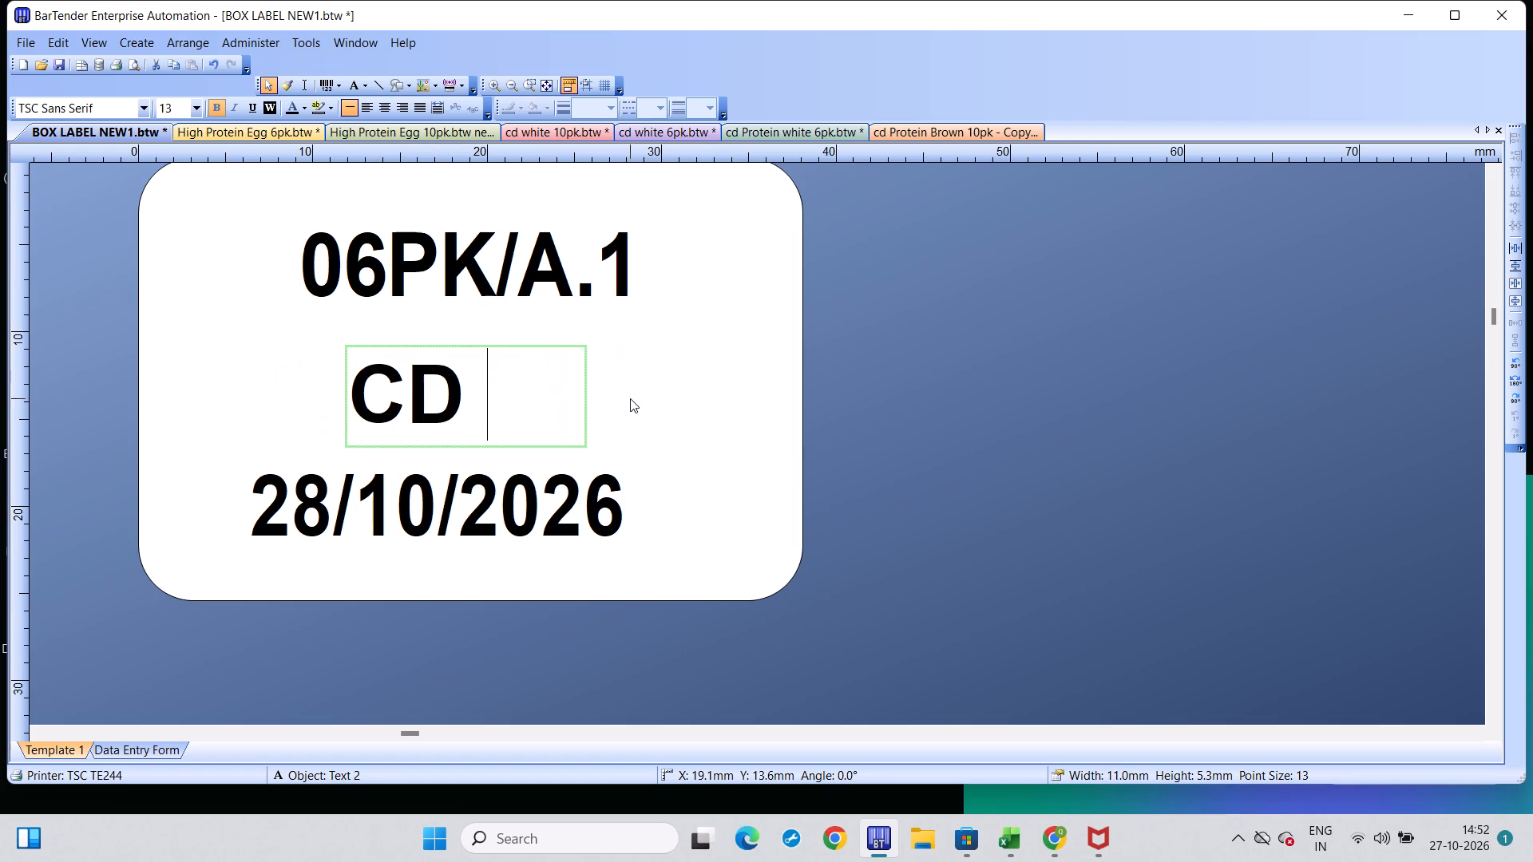
{"action": "type", "text": "PE"}
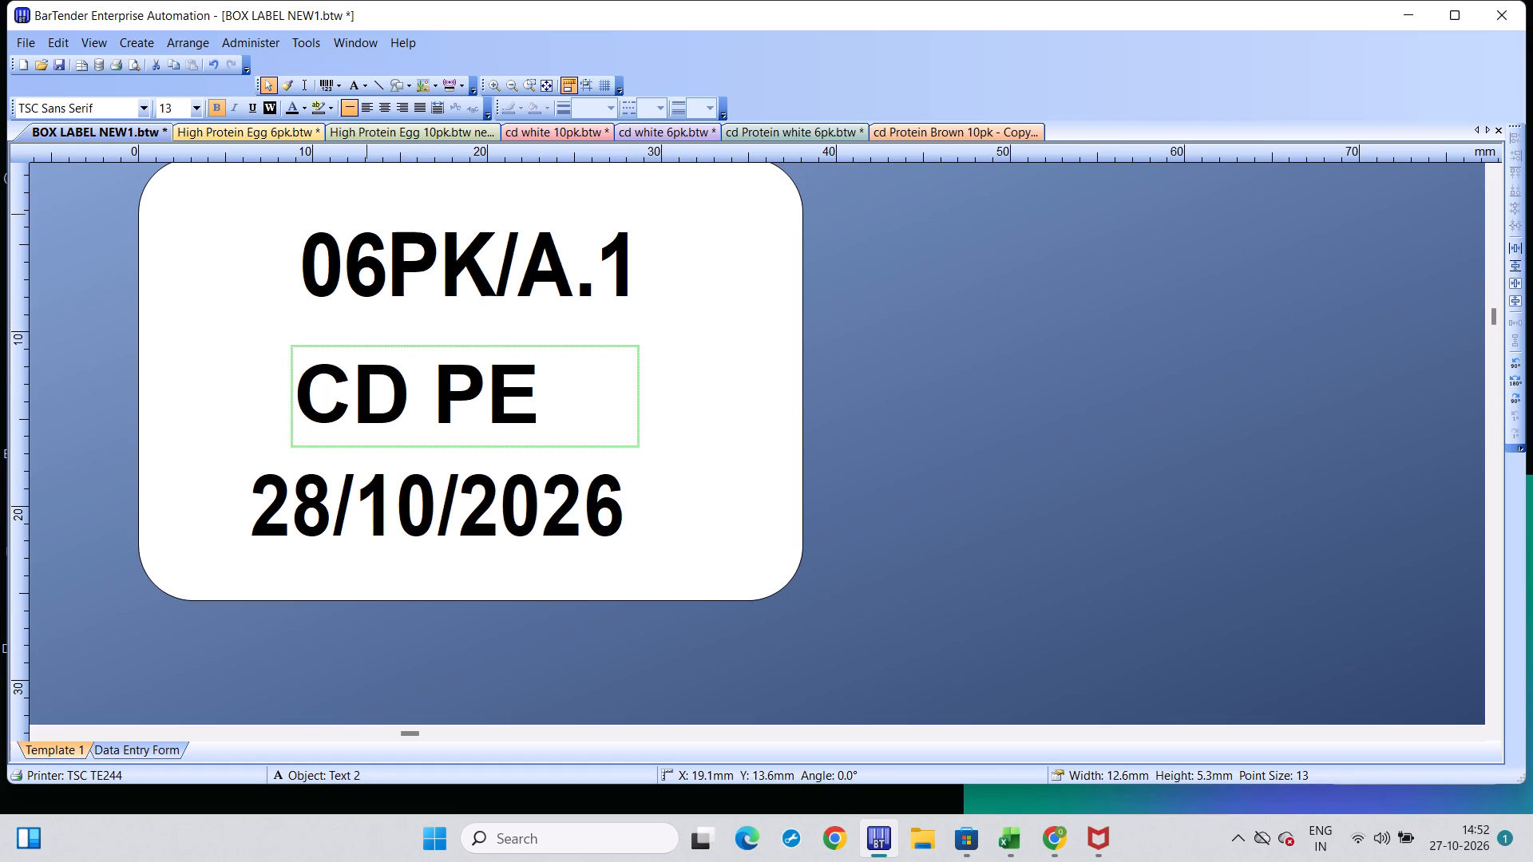
{"action": "key", "text": "BackSpace"}
{"action": "key", "text": "r"}
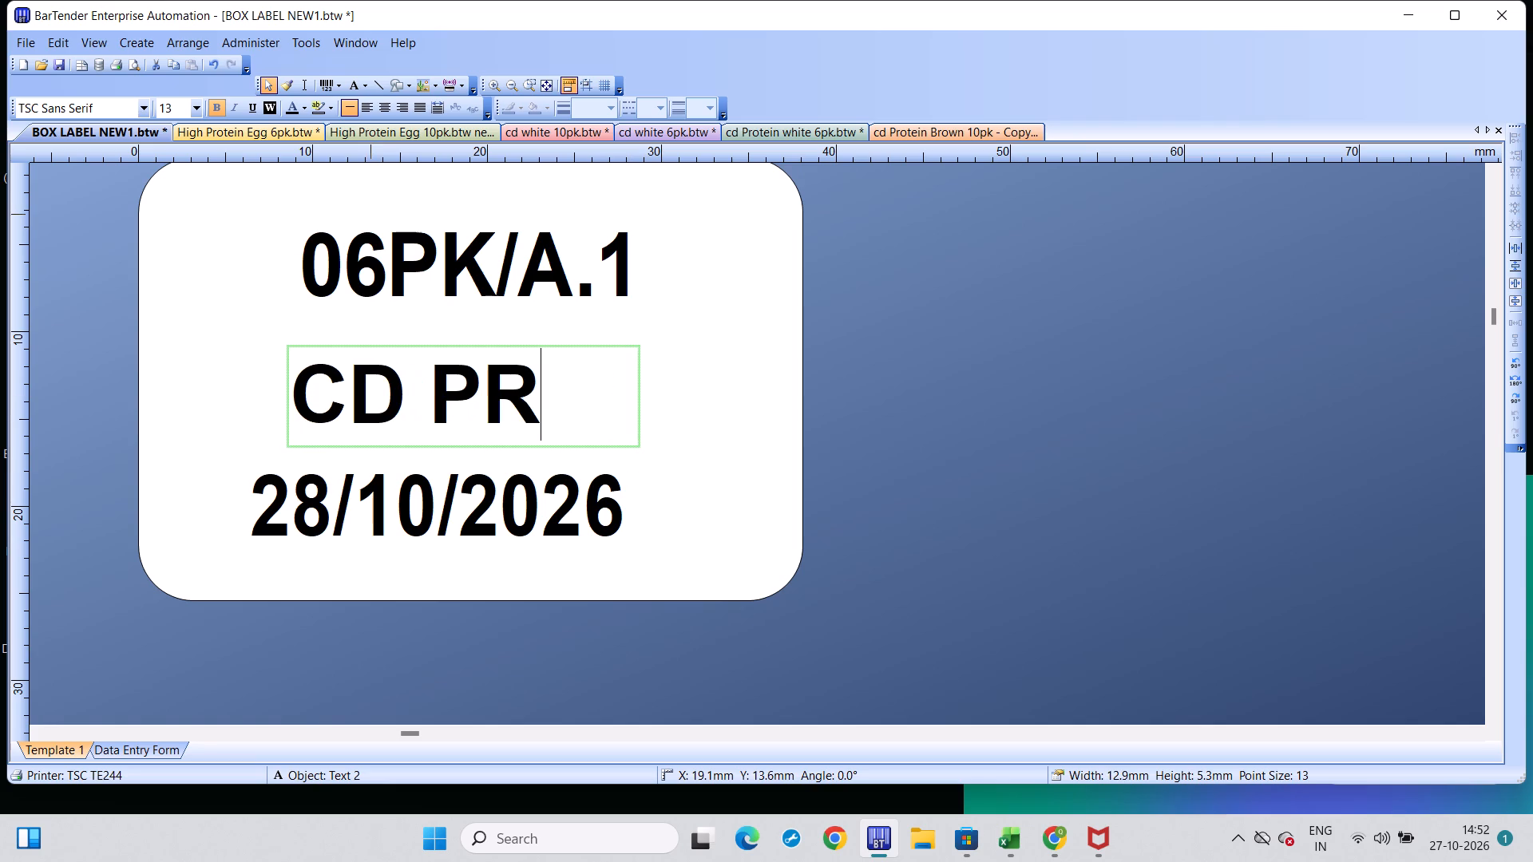
{"action": "key", "text": "o"}
{"action": "type", "text": "TEIN"}
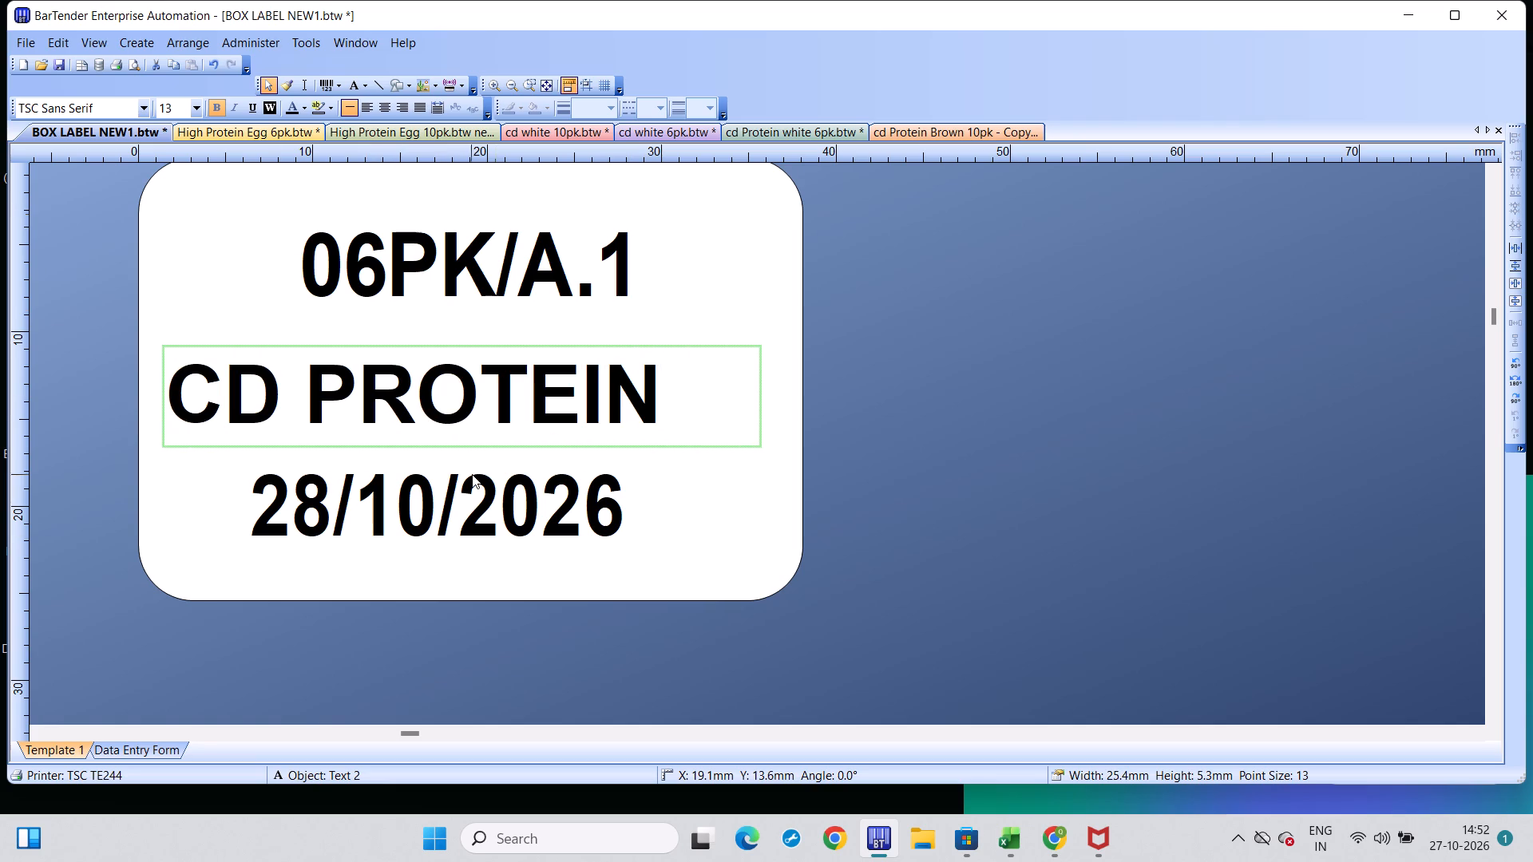
Print 50 copies of the CD PROTEIN 06PK box label on the TSC TE244 printer.
{"action": "key", "text": "ctrl+p"}
{"action": "left_click_drag", "start_coordinate": [473, 474], "coordinate": [561, 306]}
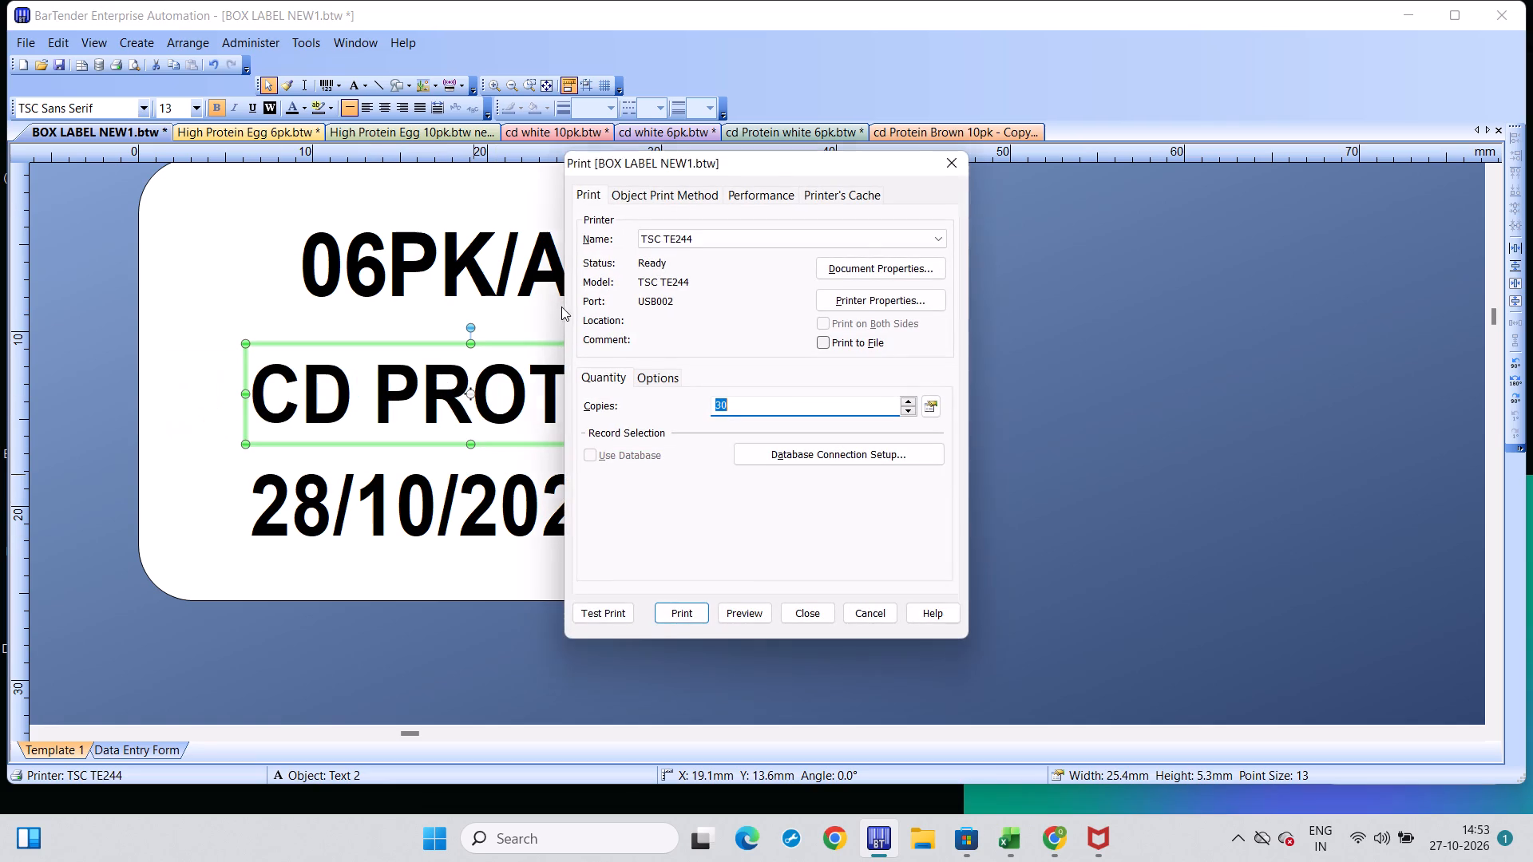
{"action": "left_click_drag", "start_coordinate": [561, 306], "coordinate": [728, 407]}
{"action": "left_click", "coordinate": [728, 407]}
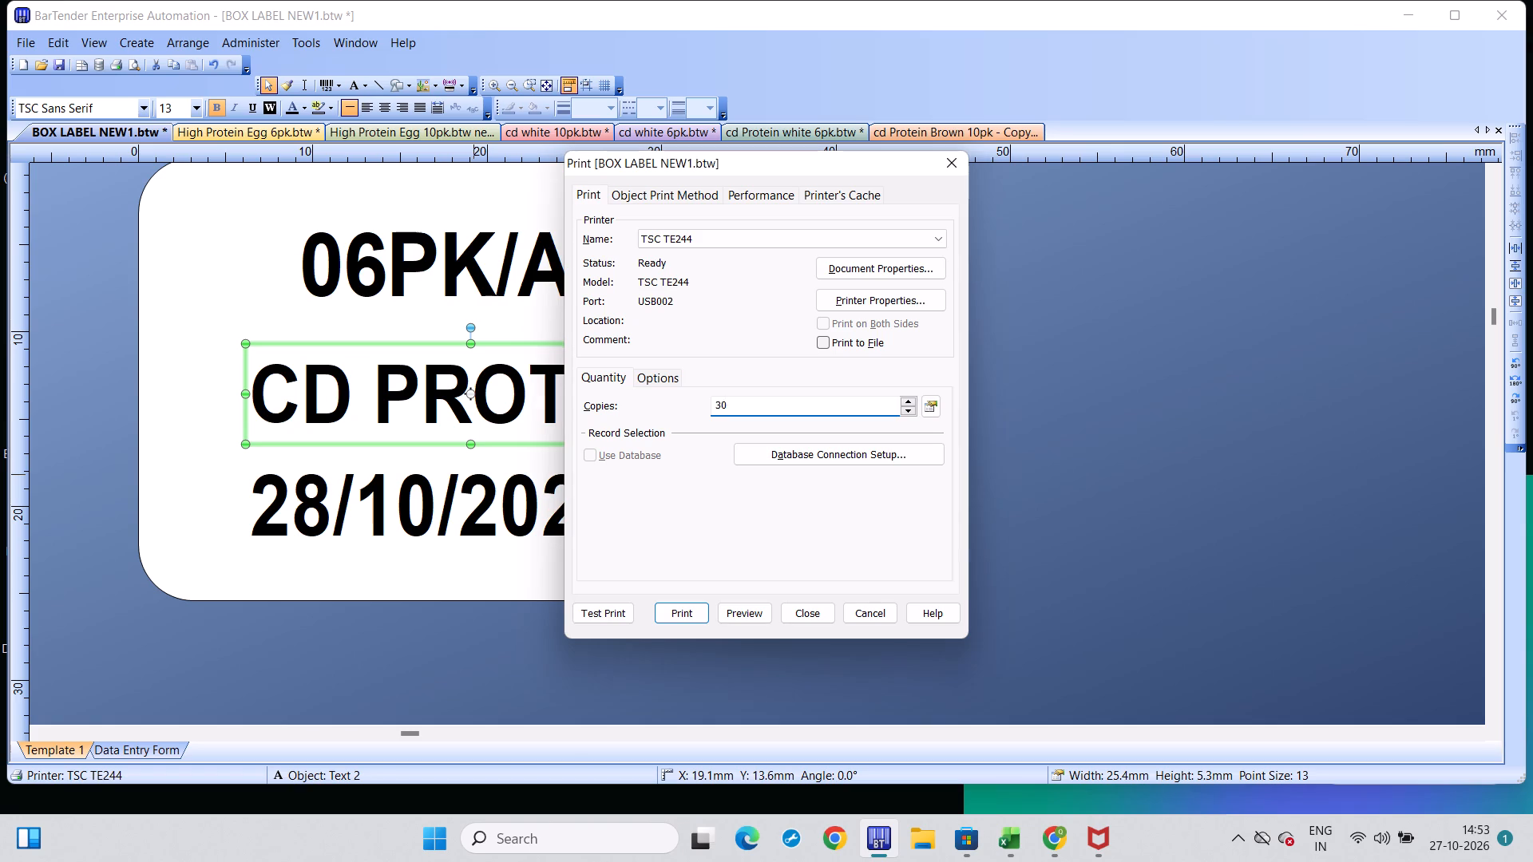
{"action": "key", "text": "BackSpace"}
{"action": "key", "text": "BackSpace"}
{"action": "type", "text": "50"}
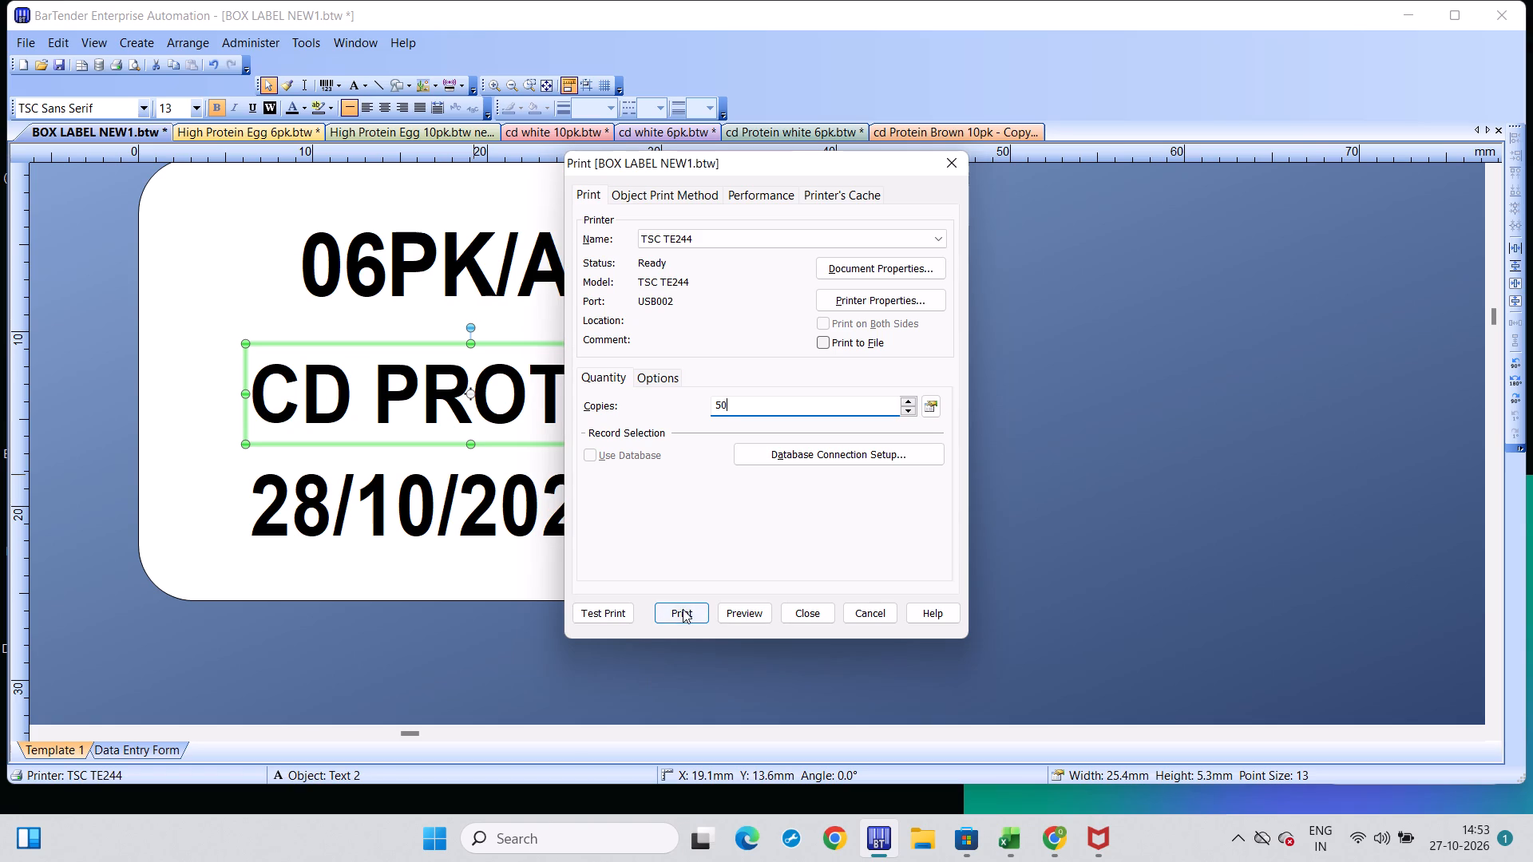
{"action": "left_click", "coordinate": [683, 609]}
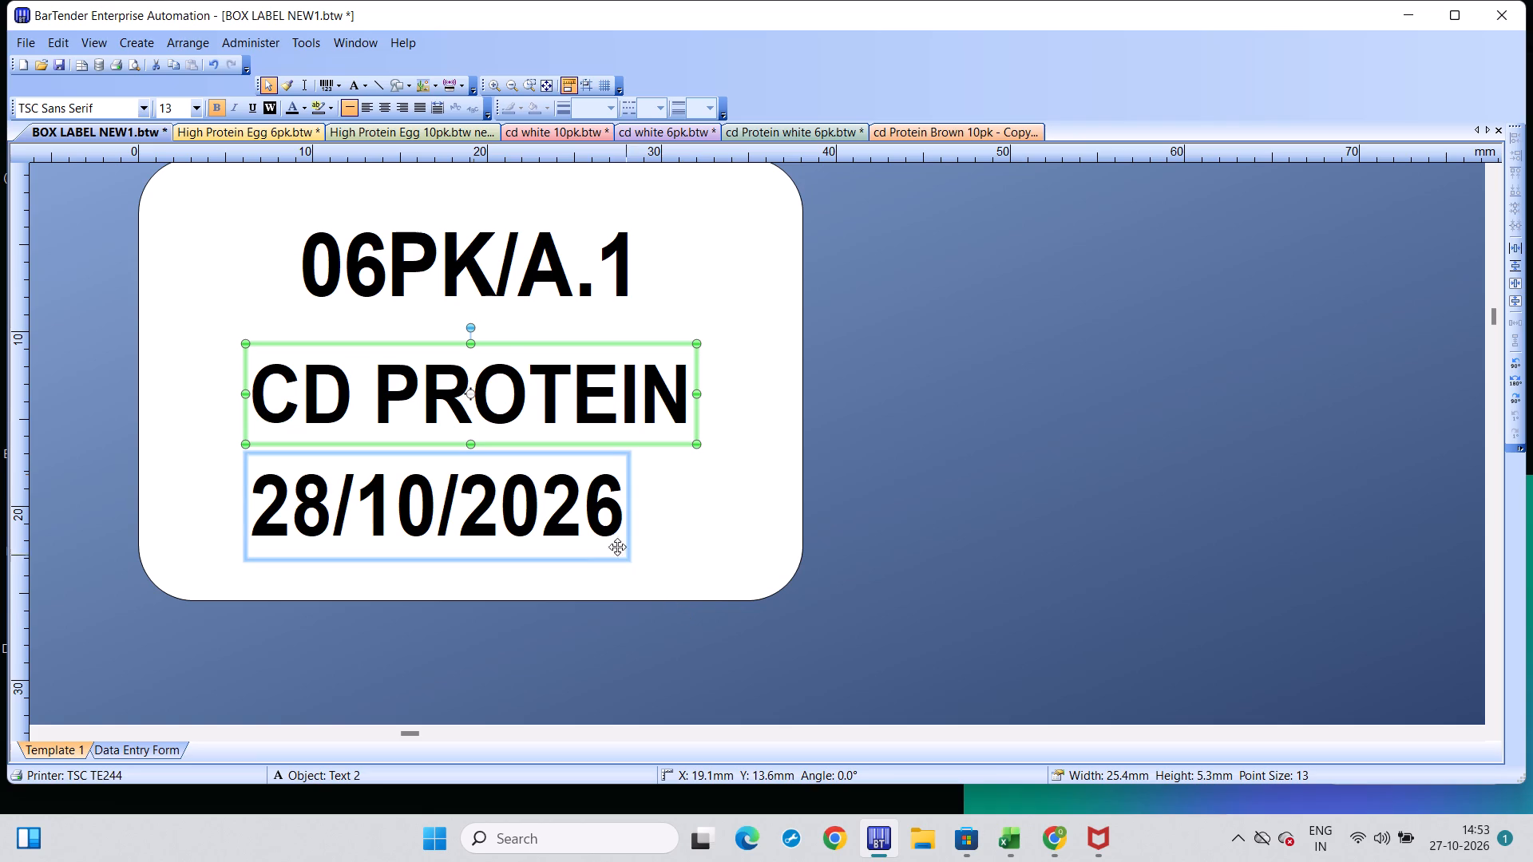
Change the pack size in the label's top line so that it reads 10PK/A.1.
{"action": "left_click", "coordinate": [380, 263]}
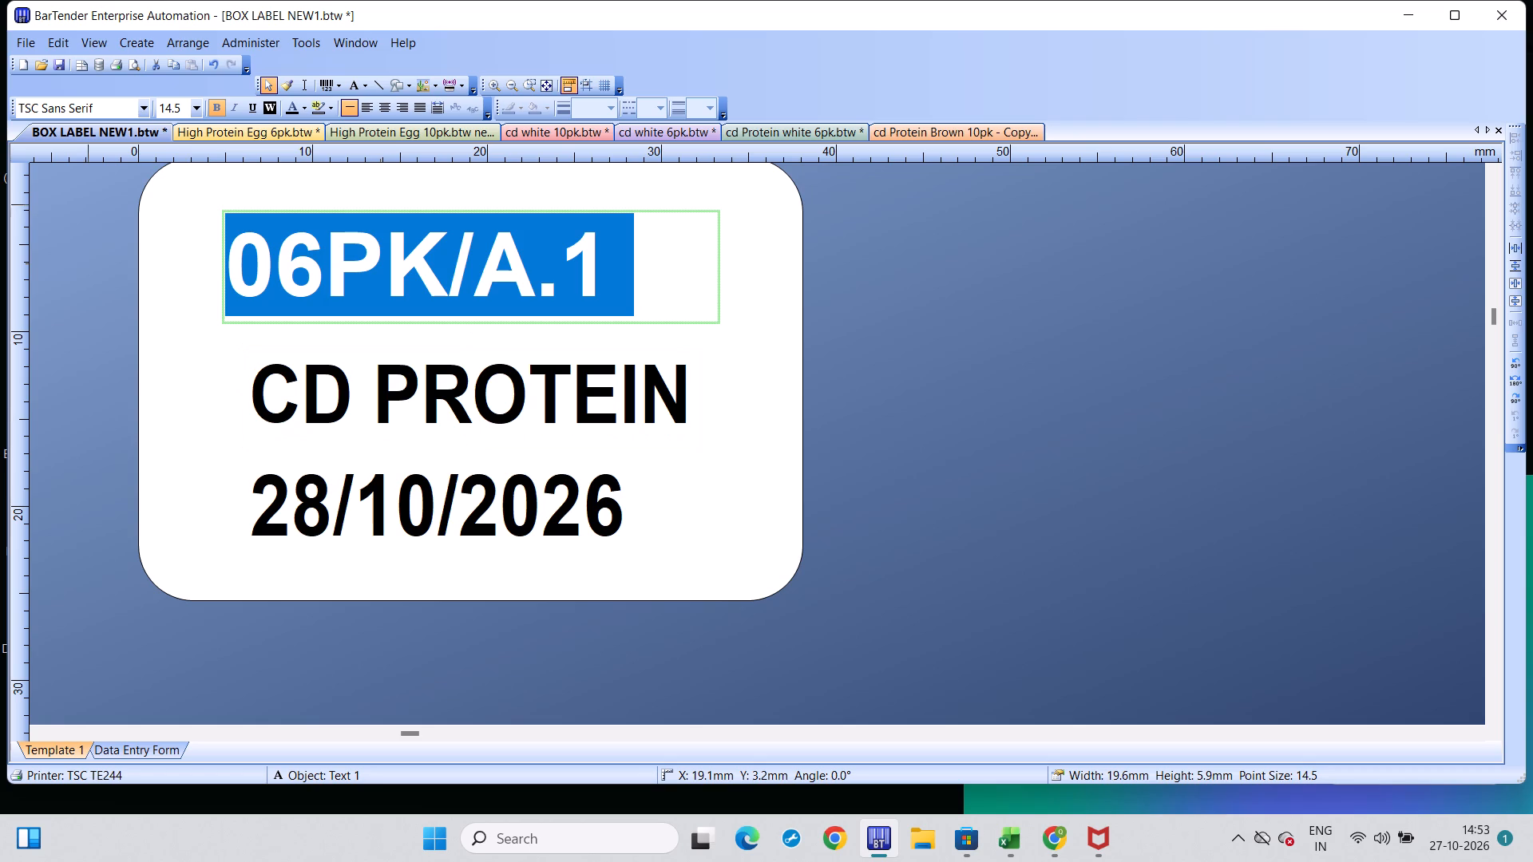
{"action": "left_click", "coordinate": [329, 267]}
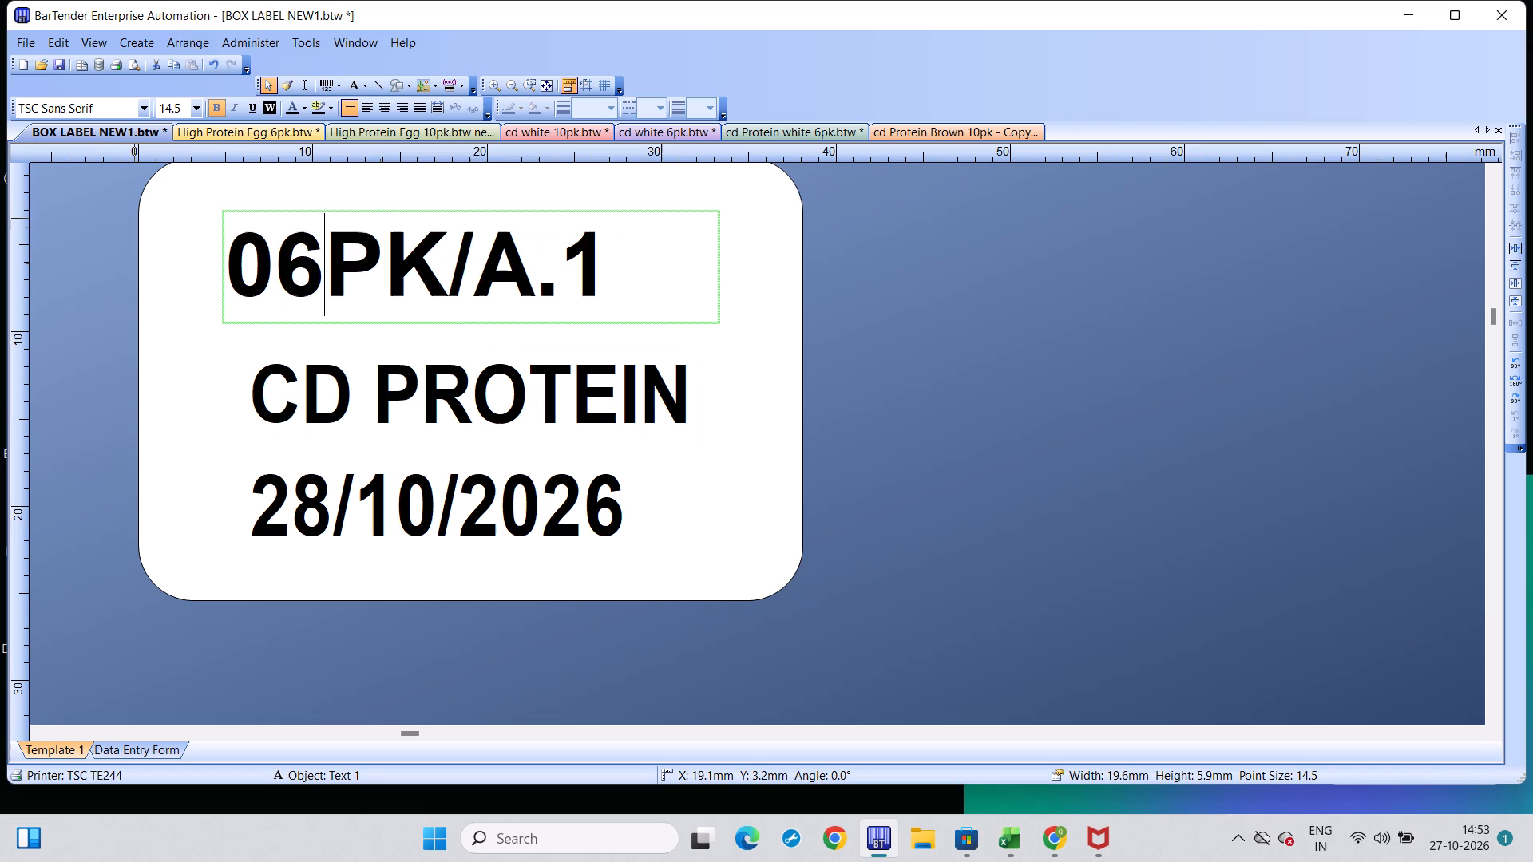
{"action": "key", "text": "BackSpace"}
{"action": "key", "text": "BackSpace"}
{"action": "key", "text": "1"}
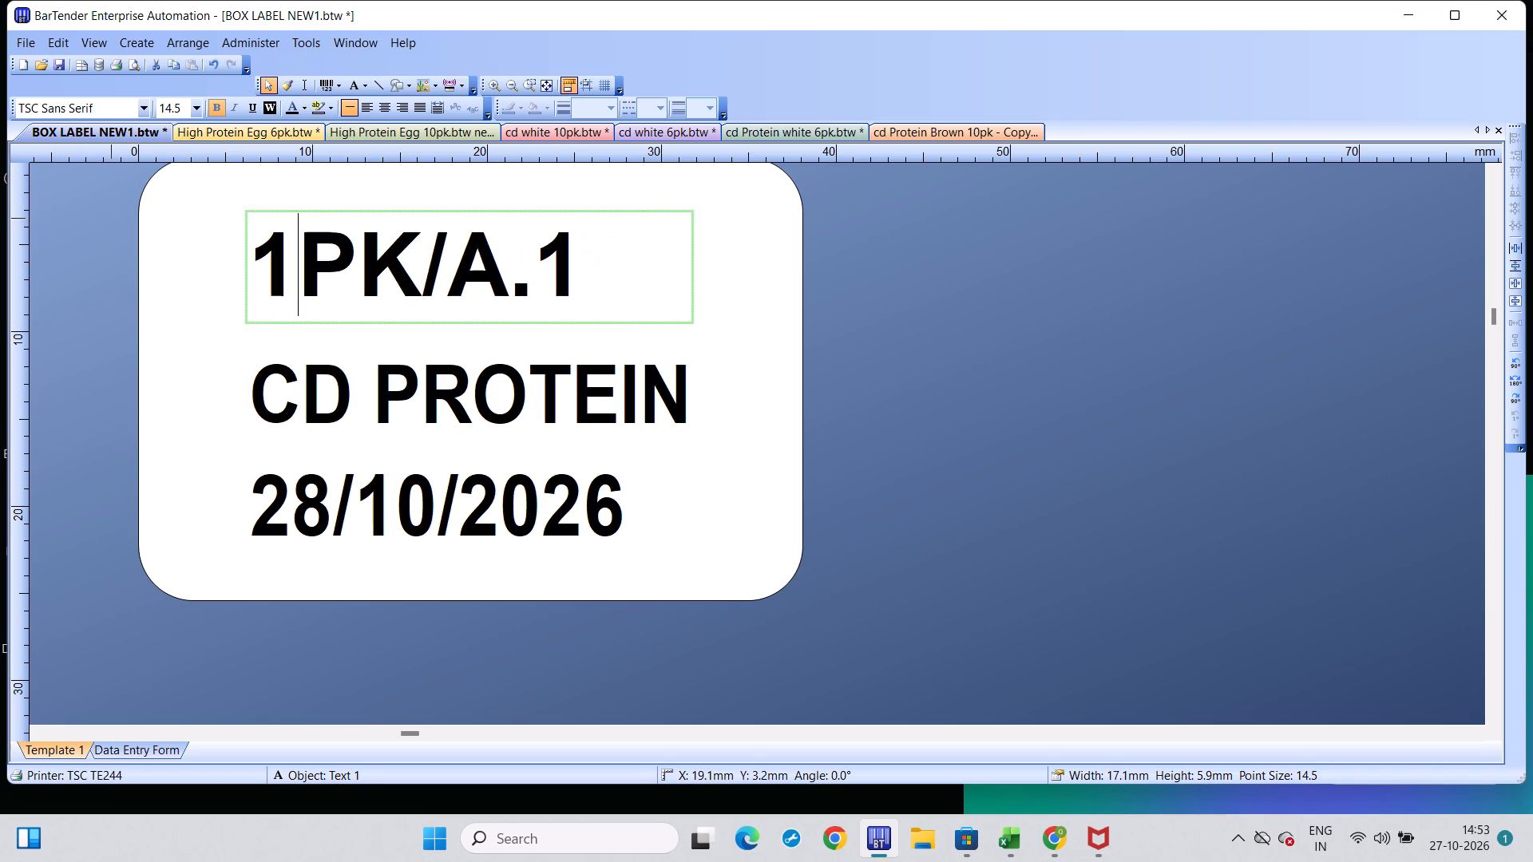
{"action": "key", "text": "0"}
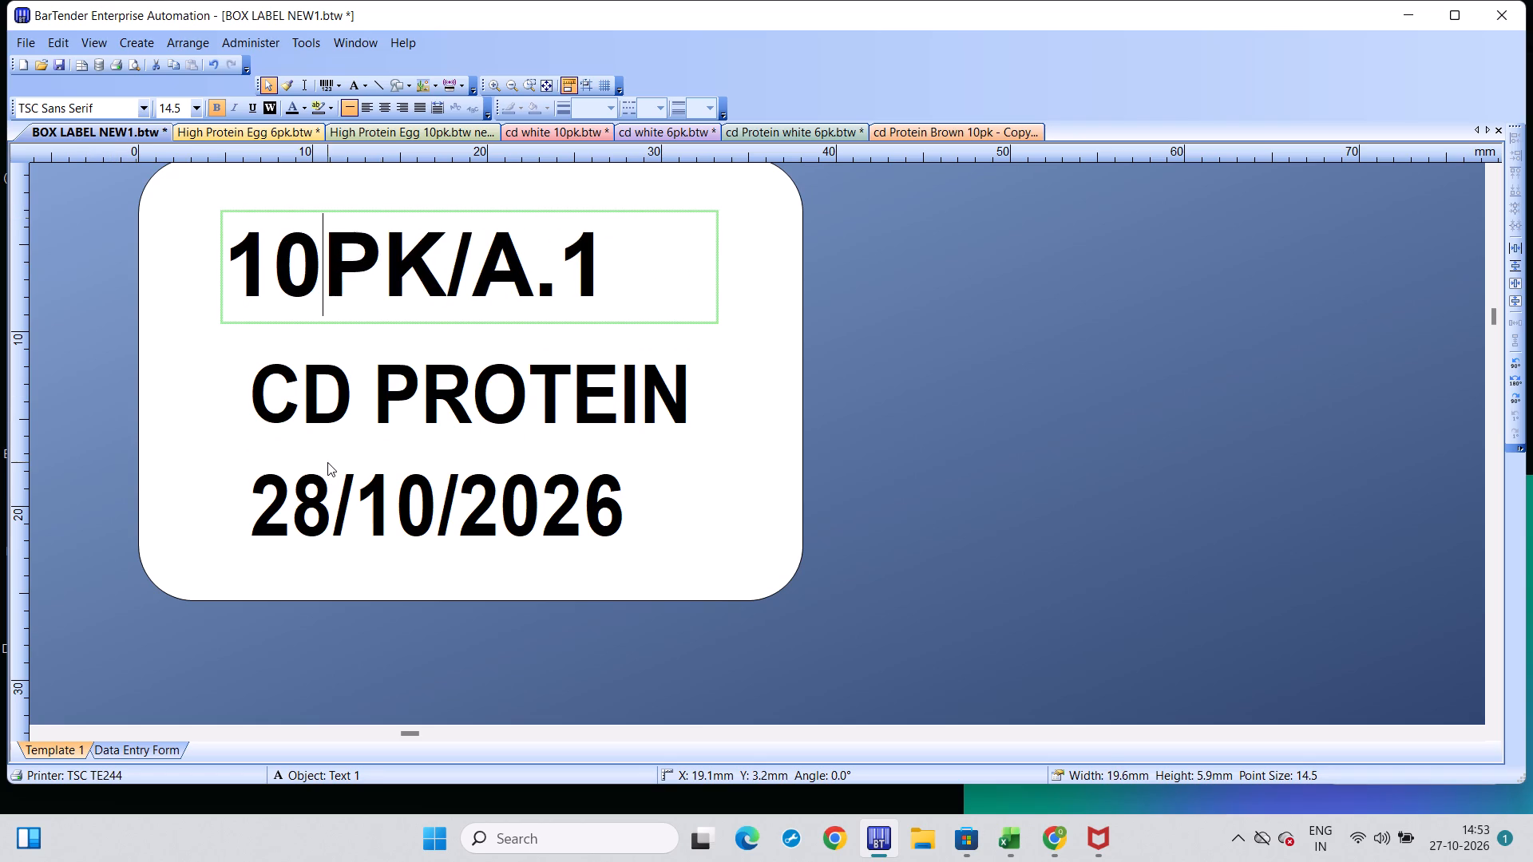
Print 40 copies of the CD PROTEIN 10PK box label on the TSC TE244 printer.
{"action": "key", "text": "ctrl+p"}
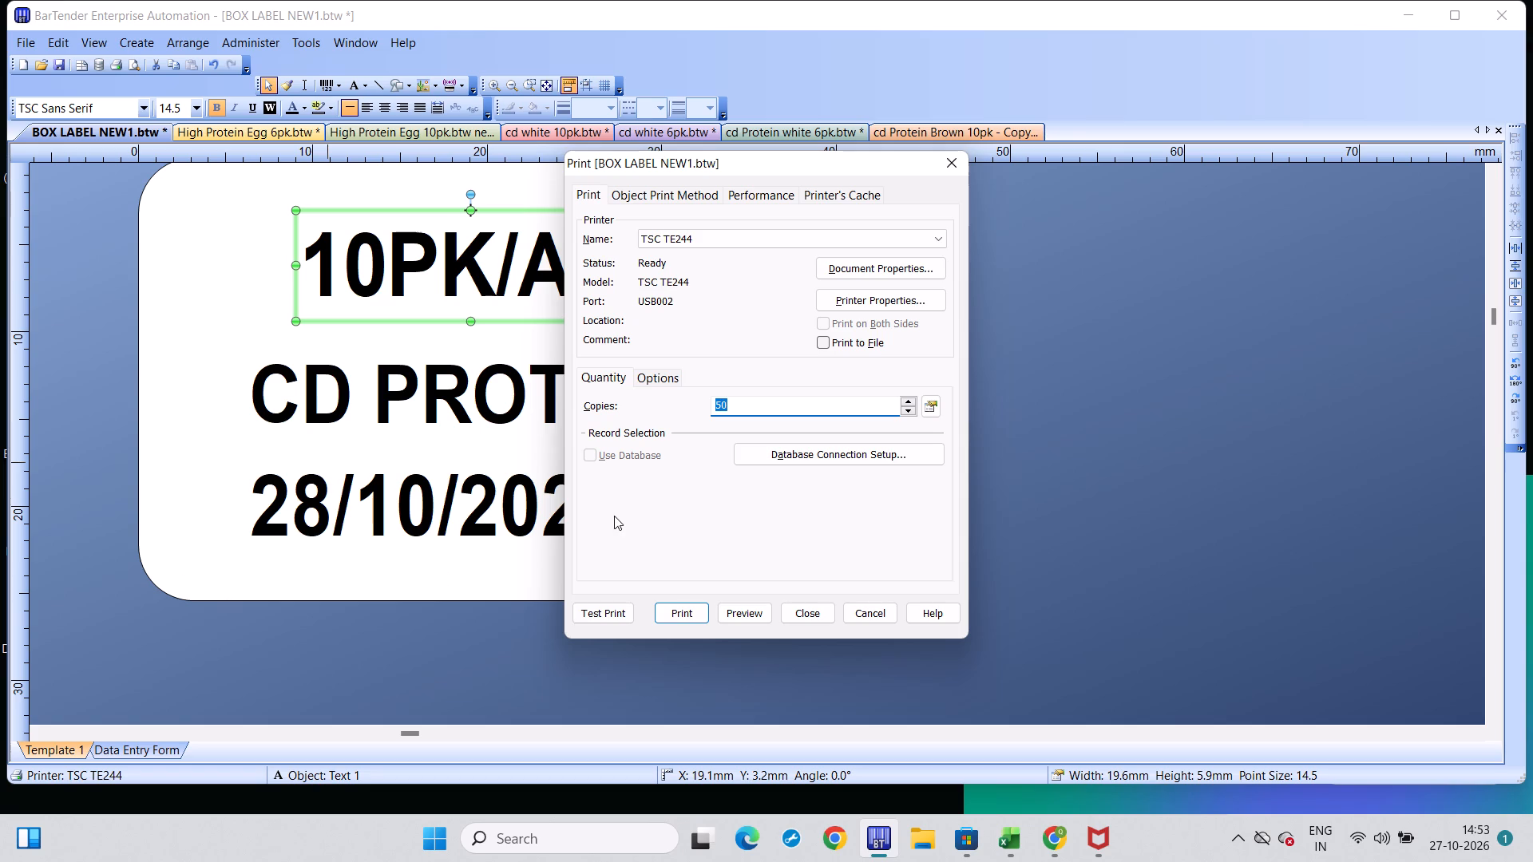
{"action": "left_click", "coordinate": [728, 405]}
{"action": "key", "text": "BackSpace"}
{"action": "key", "text": "BackSpace"}
{"action": "type", "text": "40"}
{"action": "left_click", "coordinate": [671, 613]}
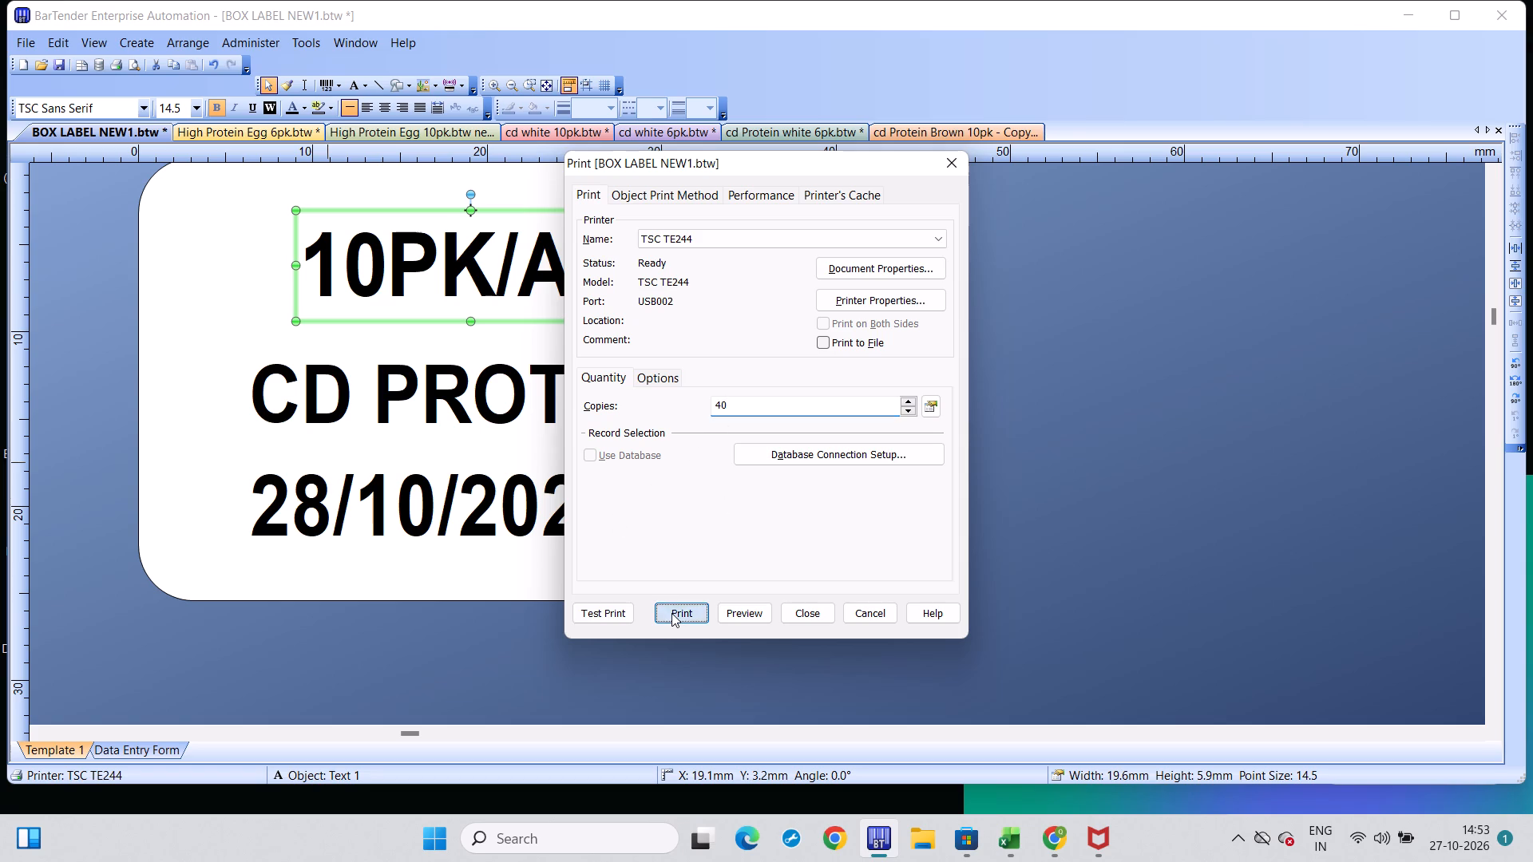
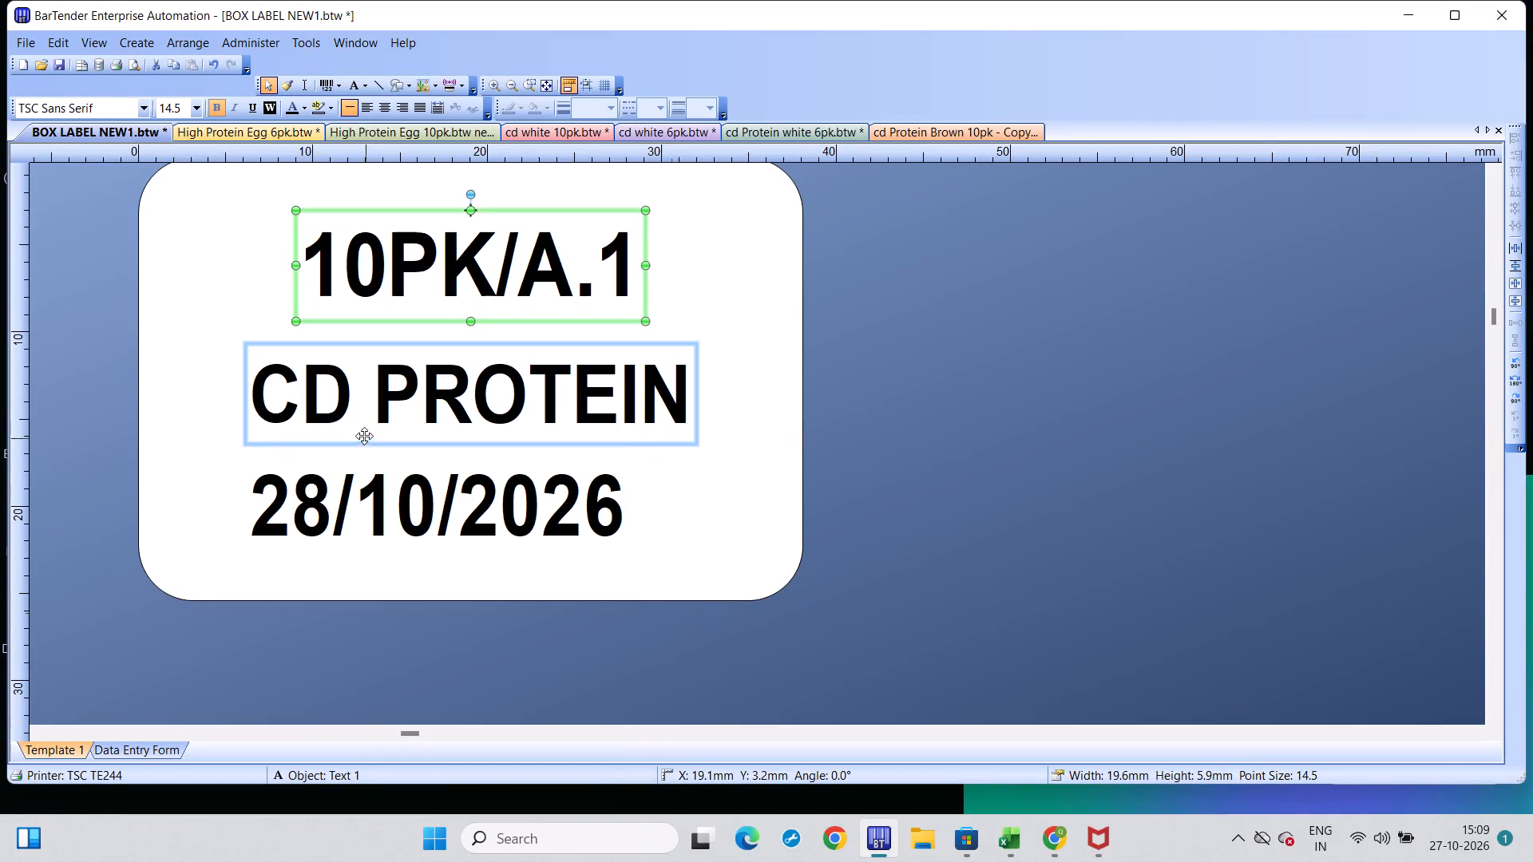
Change the product name in the middle line of the box label to PROTEIN MAX.
{"action": "left_click", "coordinate": [355, 399]}
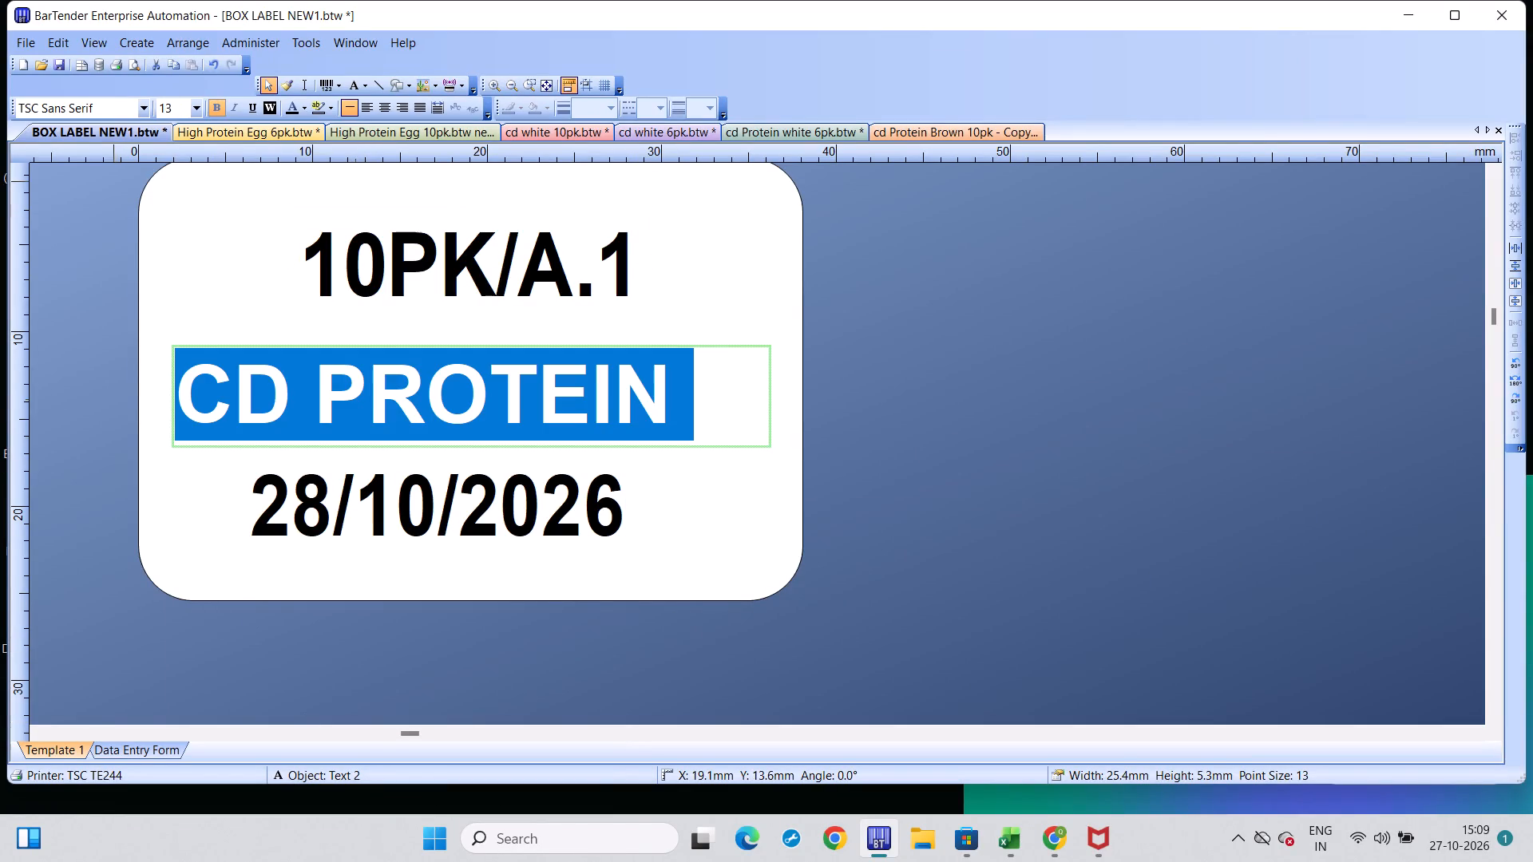
{"action": "left_click", "coordinate": [291, 390]}
{"action": "key", "text": "BackSpace"}
{"action": "key", "text": "BackSpace"}
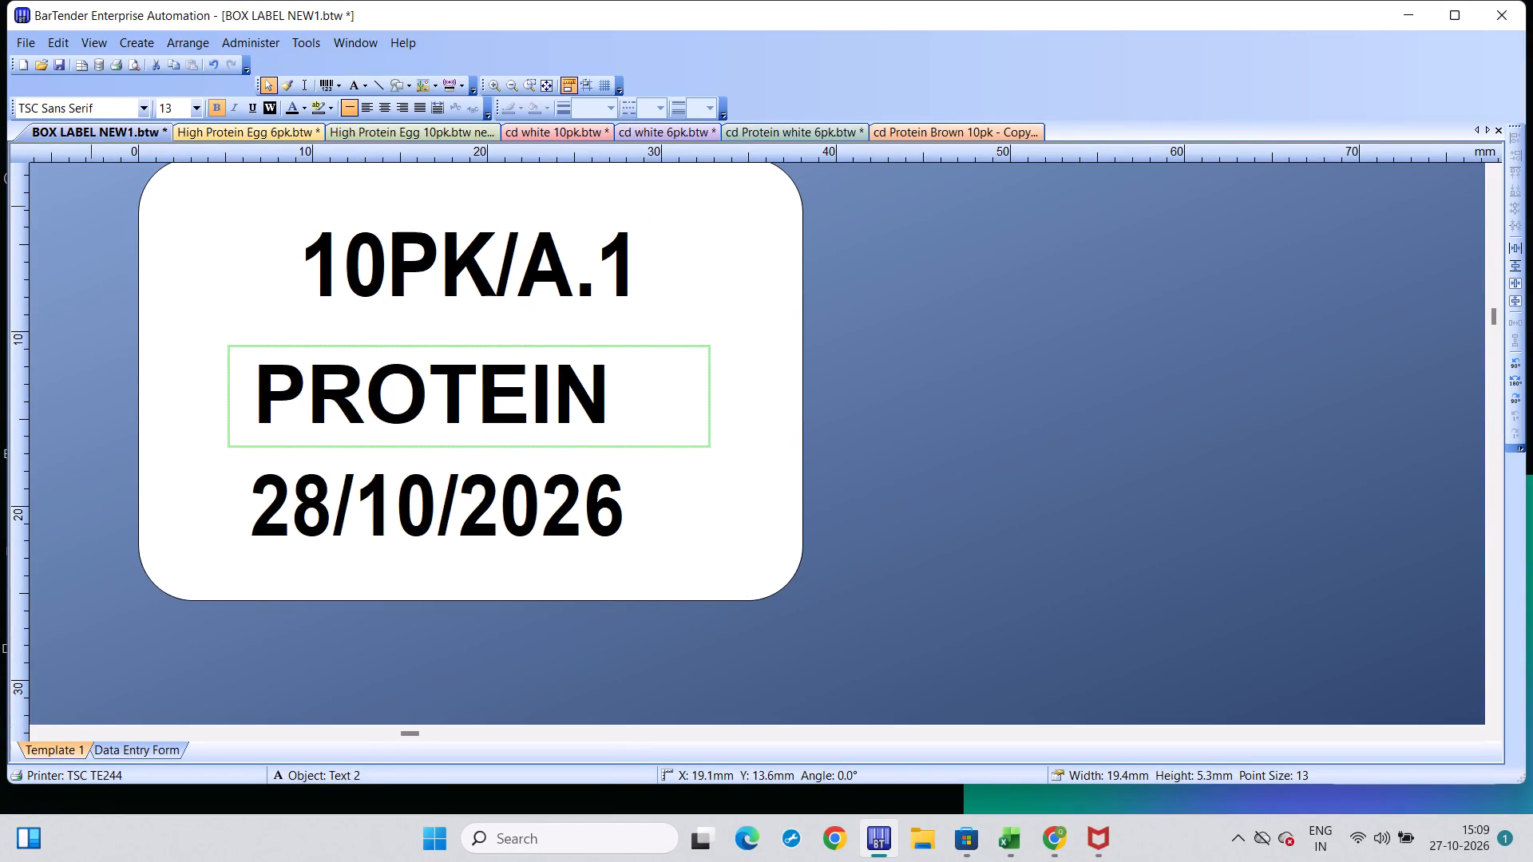
{"action": "key", "text": "BackSpace"}
{"action": "key", "text": "BackSpace"}
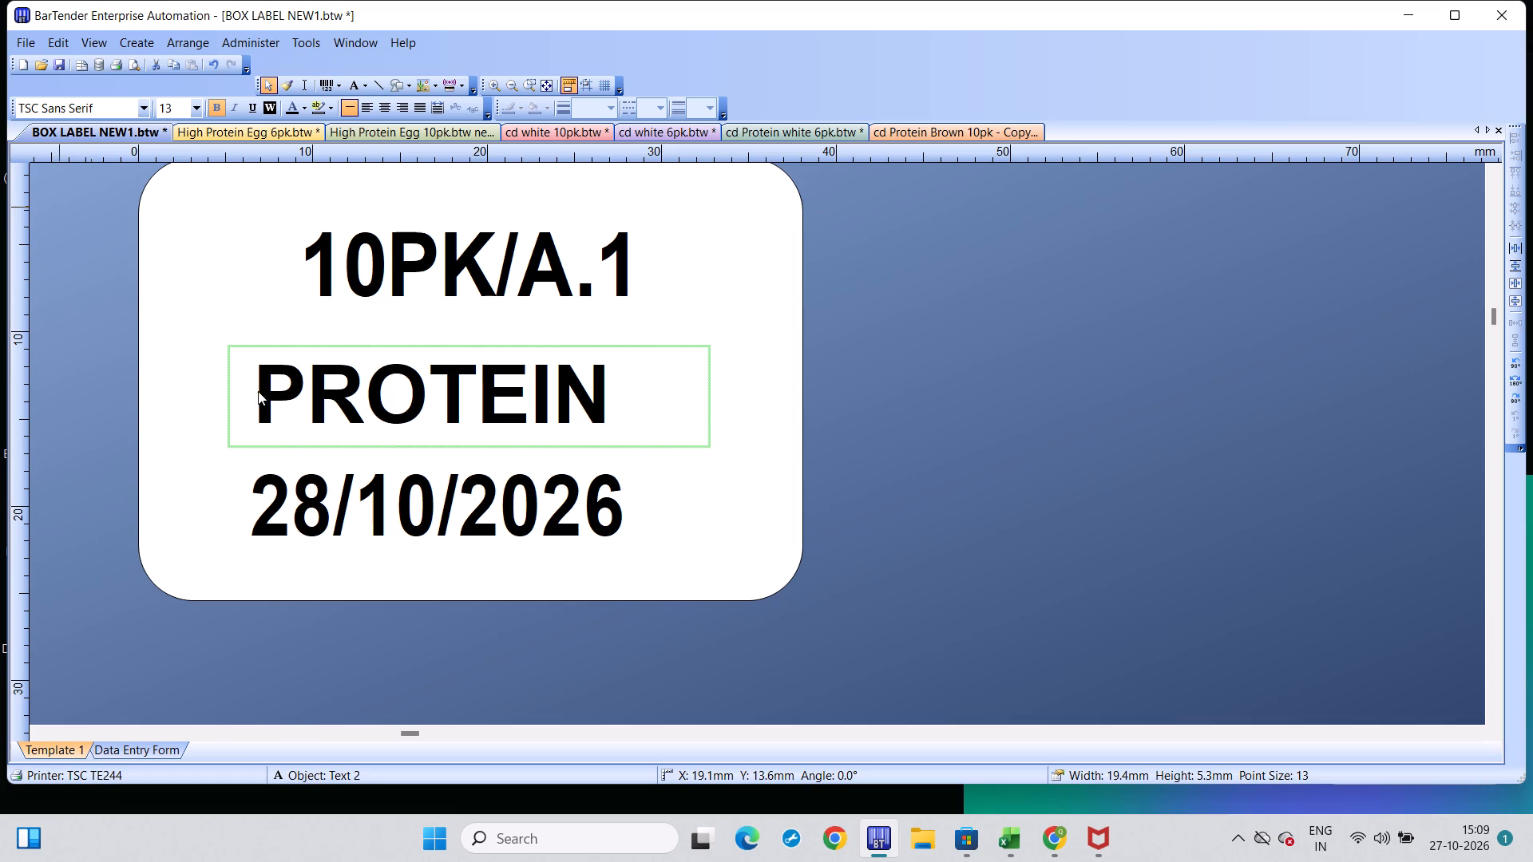
{"action": "left_click", "coordinate": [252, 391]}
{"action": "key", "text": "BackSpace"}
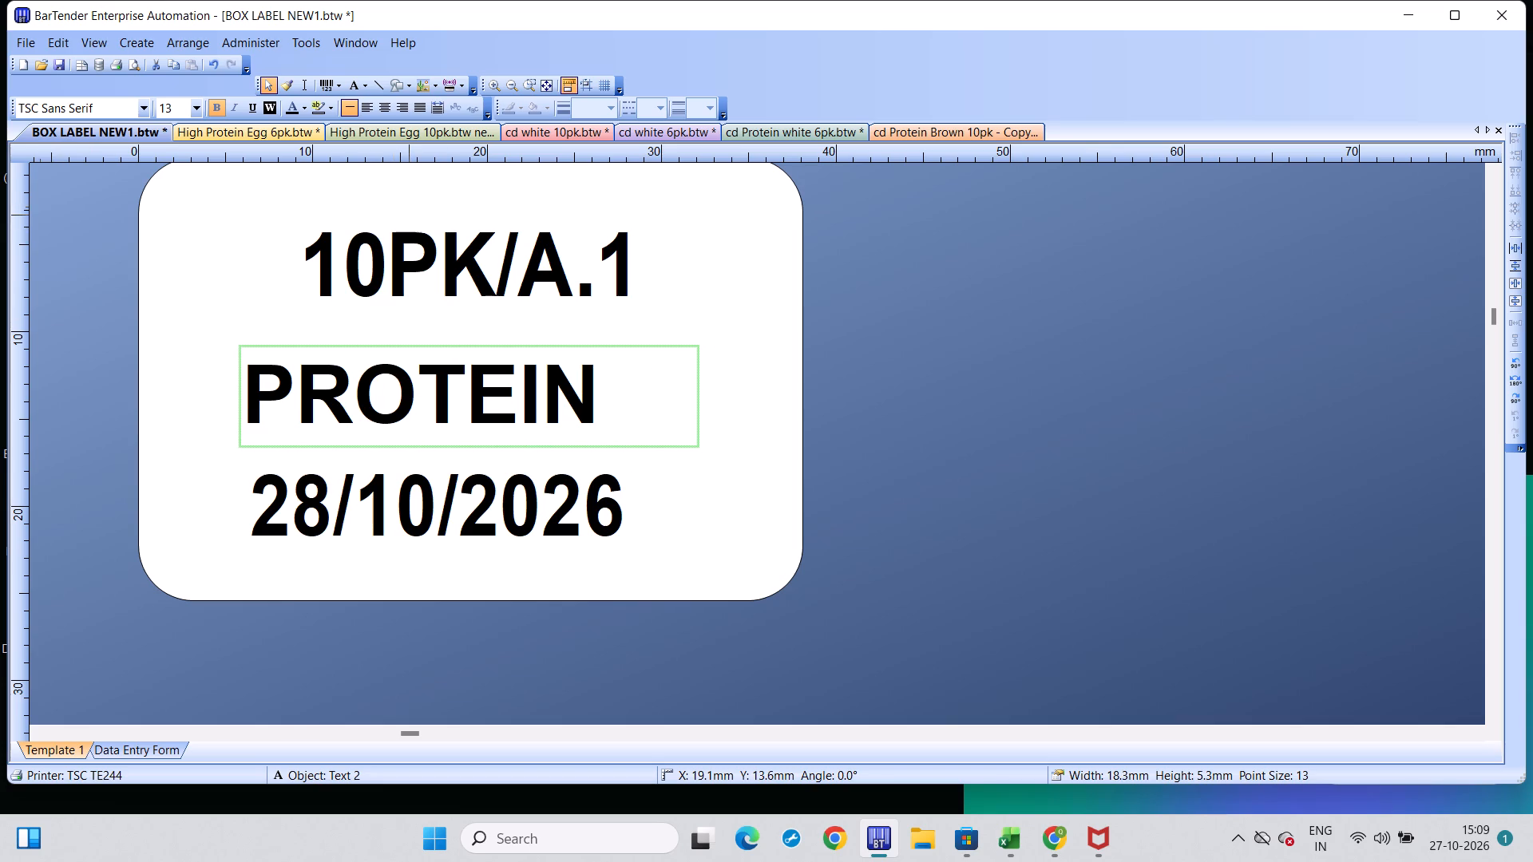
{"action": "key", "text": "space"}
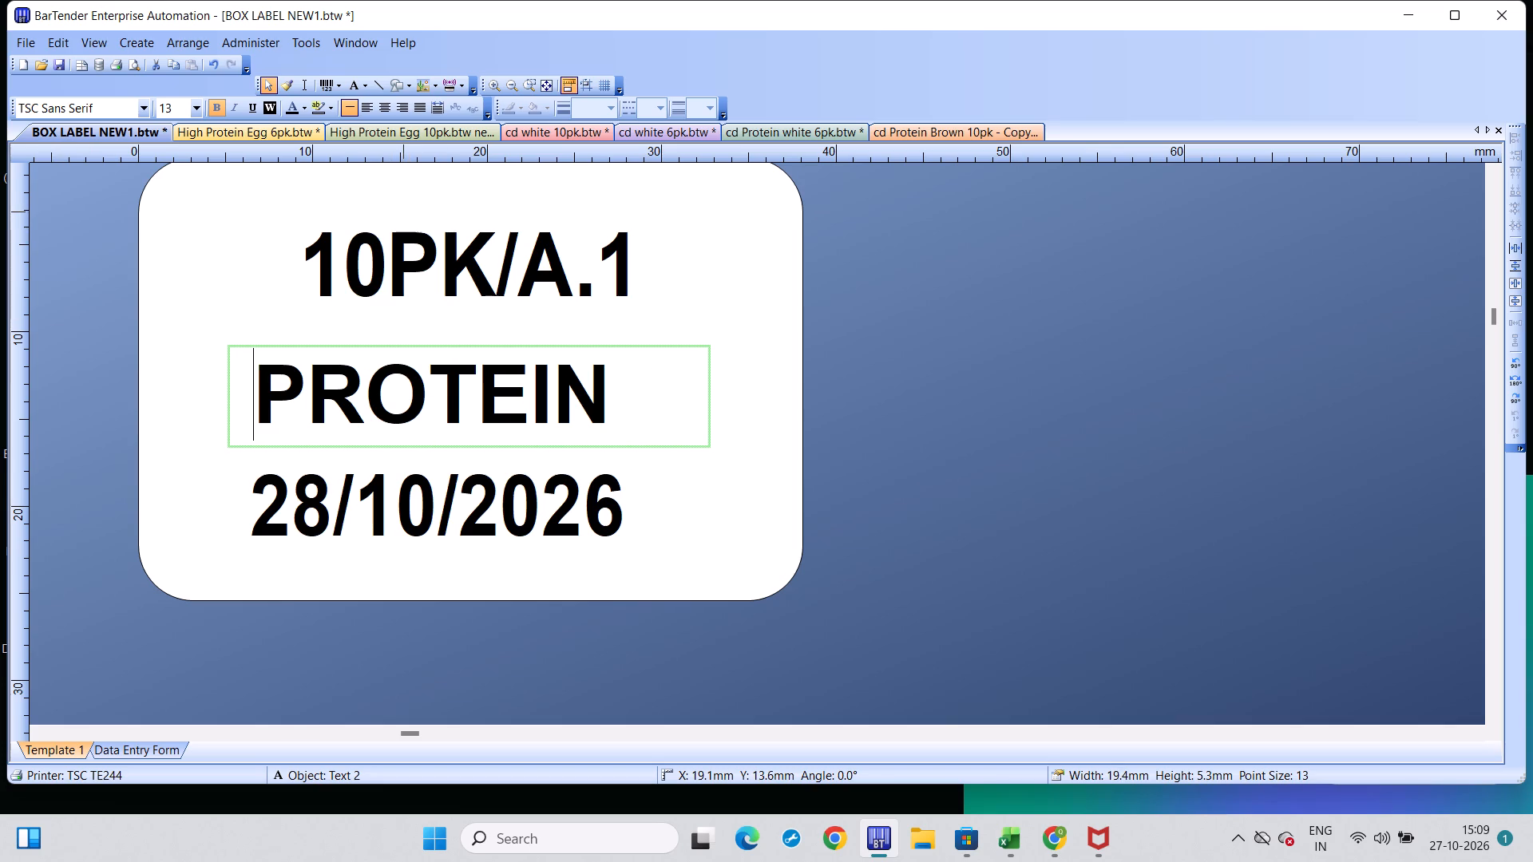
{"action": "key", "text": "space"}
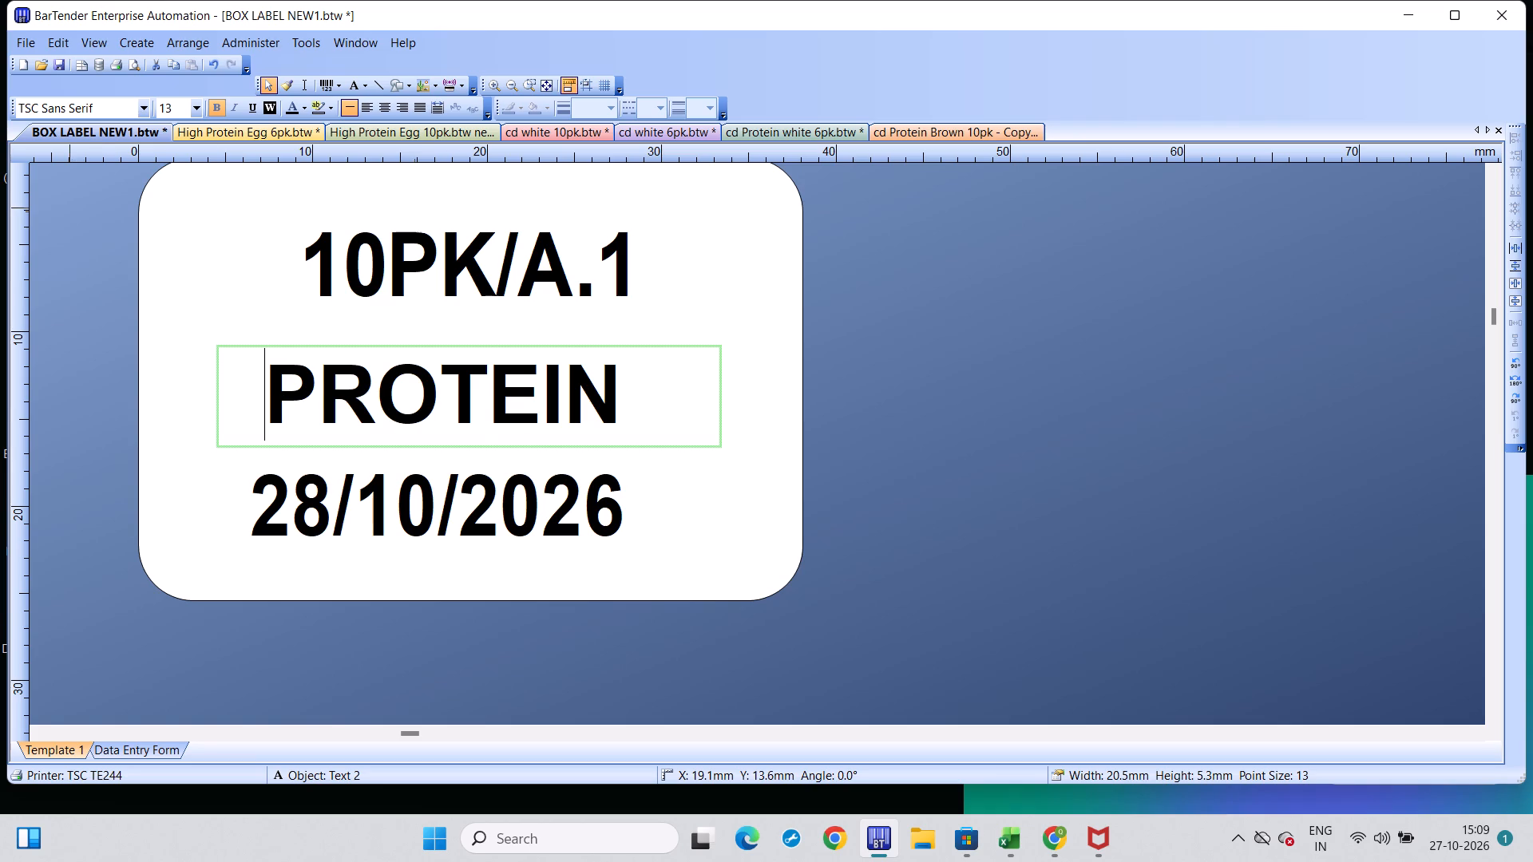
{"action": "key", "text": "BackSpace"}
{"action": "key", "text": "BackSpace"}
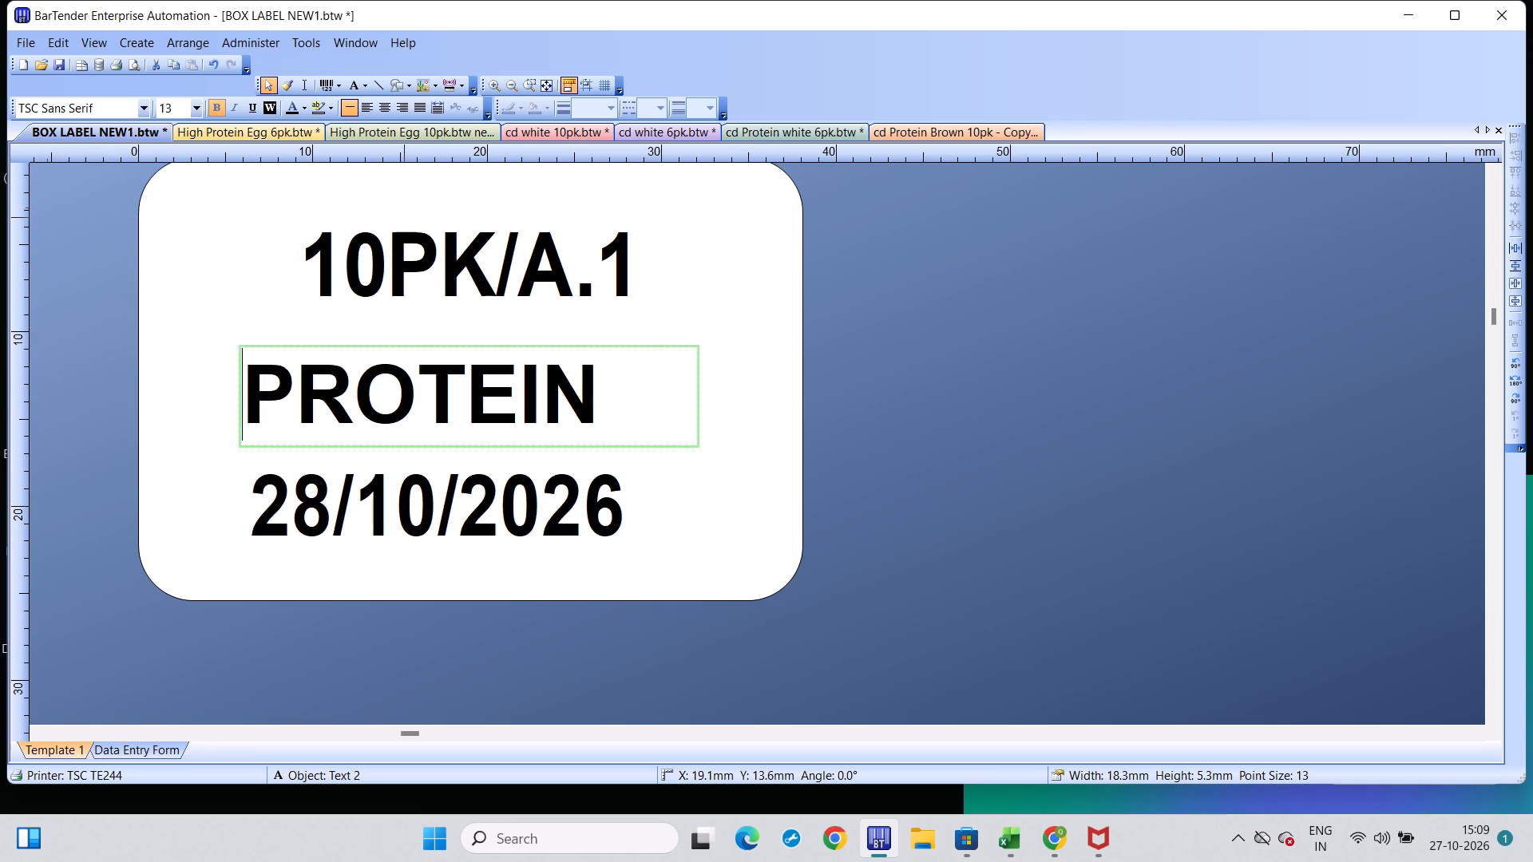
{"action": "left_click", "coordinate": [616, 401]}
{"action": "key", "text": "k"}
{"action": "key", "text": "BackSpace"}
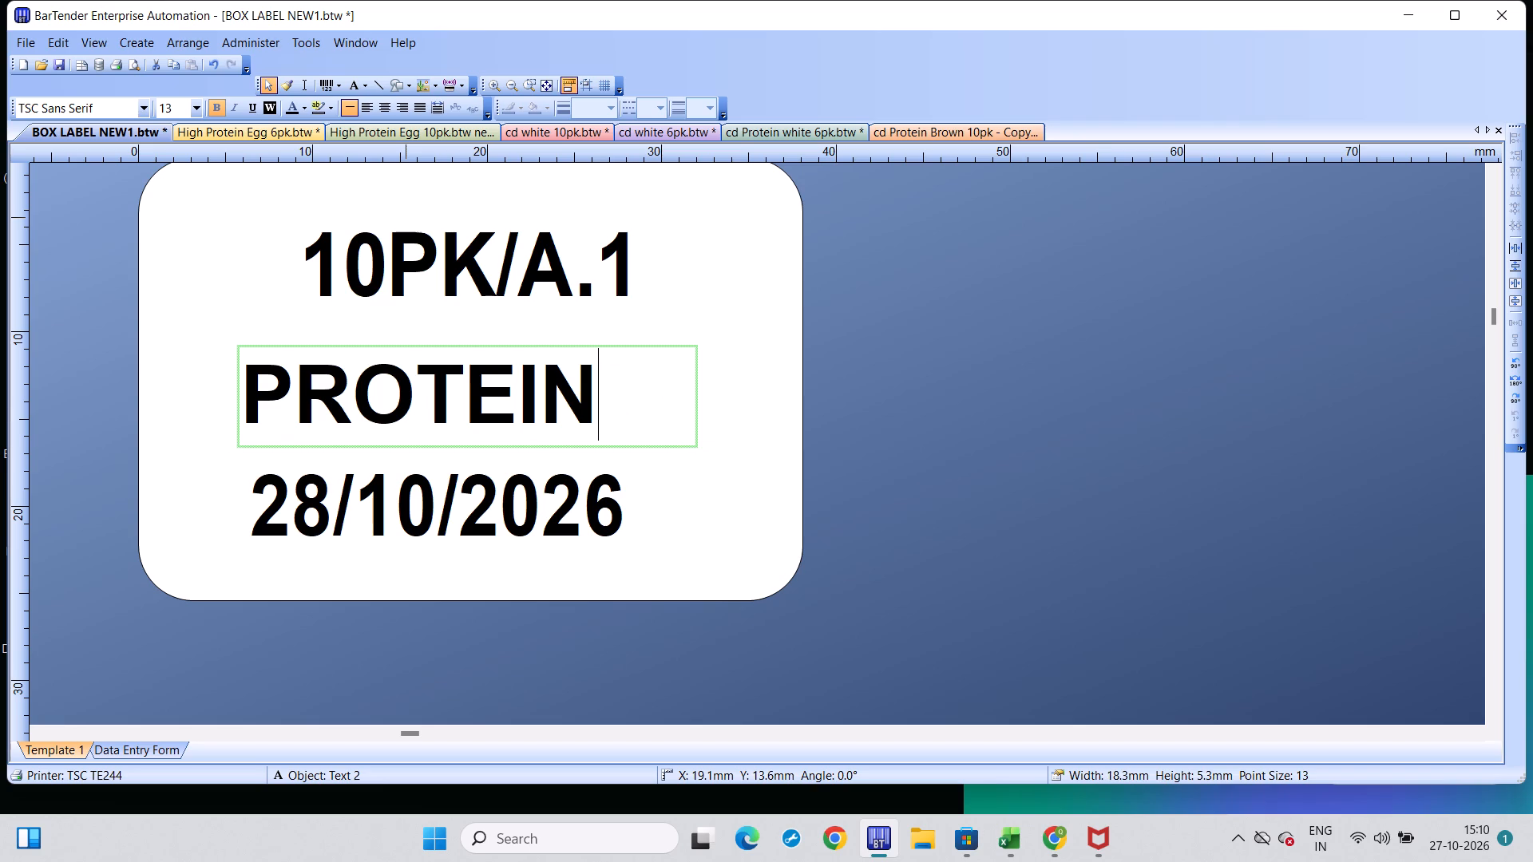
{"action": "key", "text": "m"}
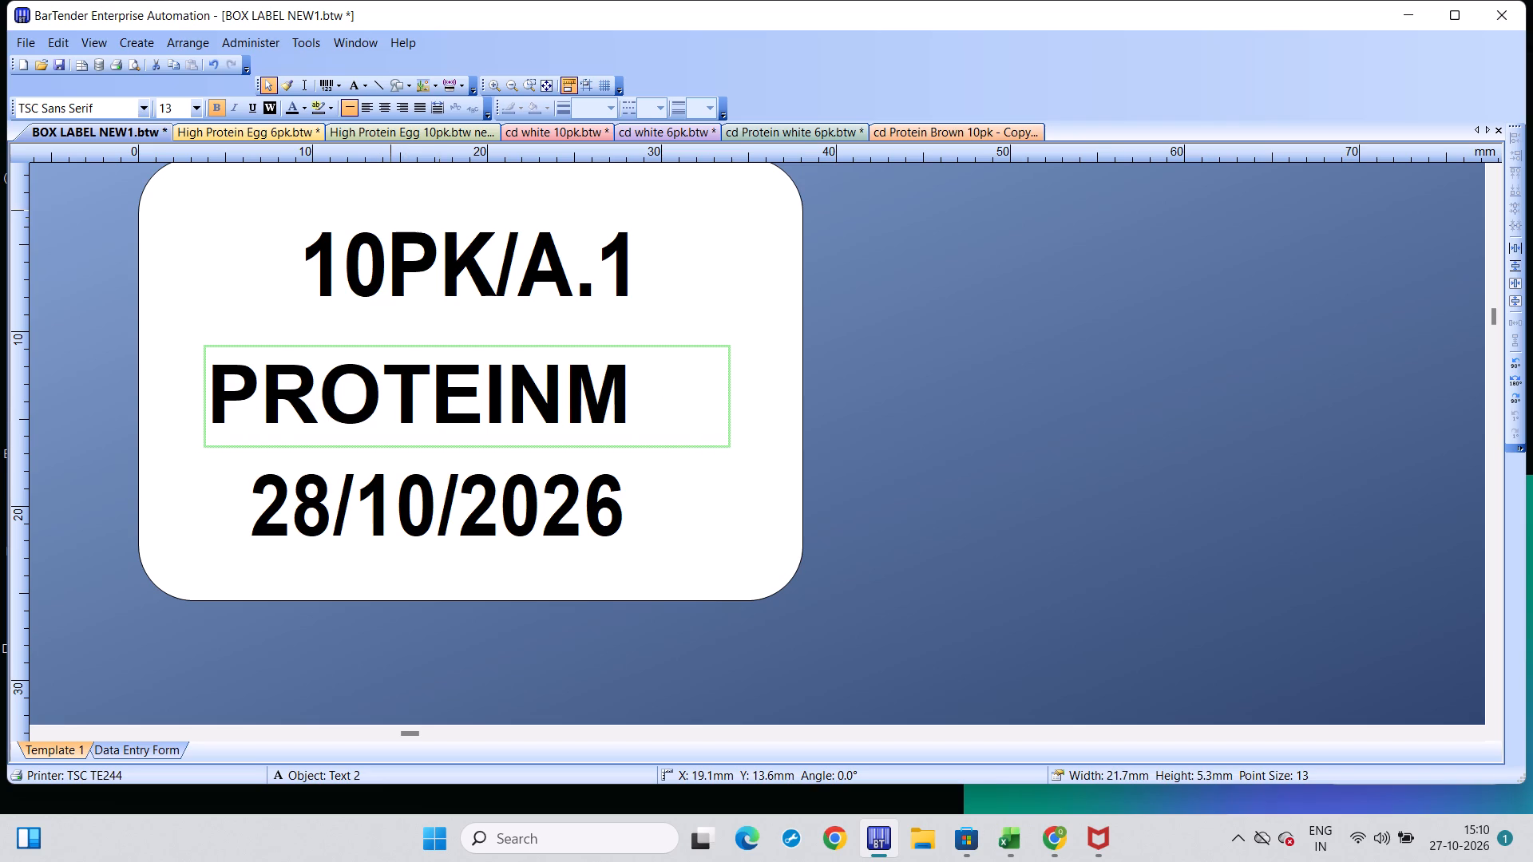
{"action": "key", "text": "space"}
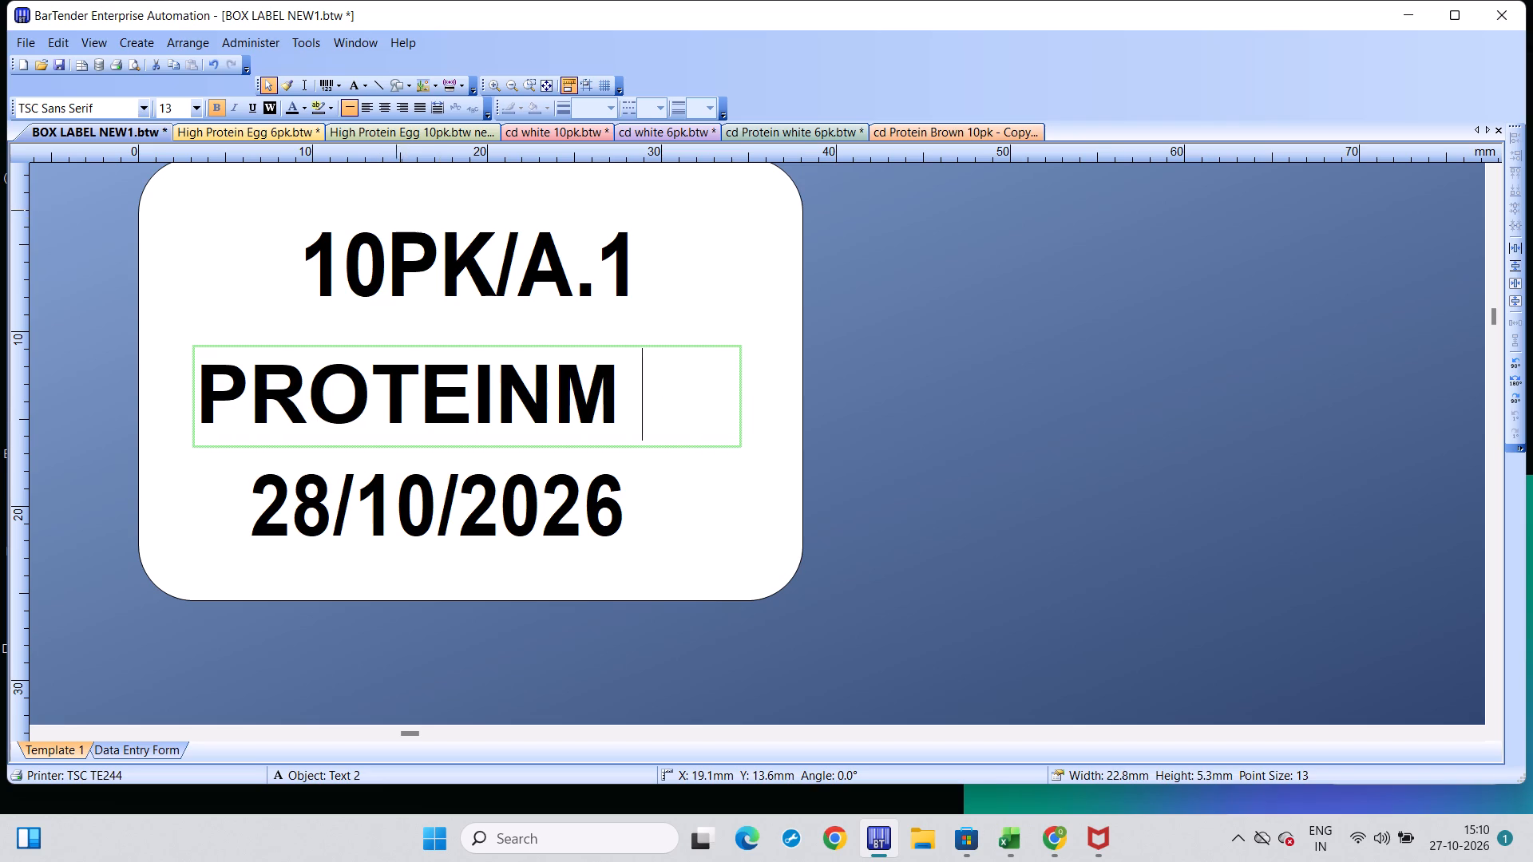
{"action": "left_click", "coordinate": [548, 397]}
{"action": "key", "text": "space"}
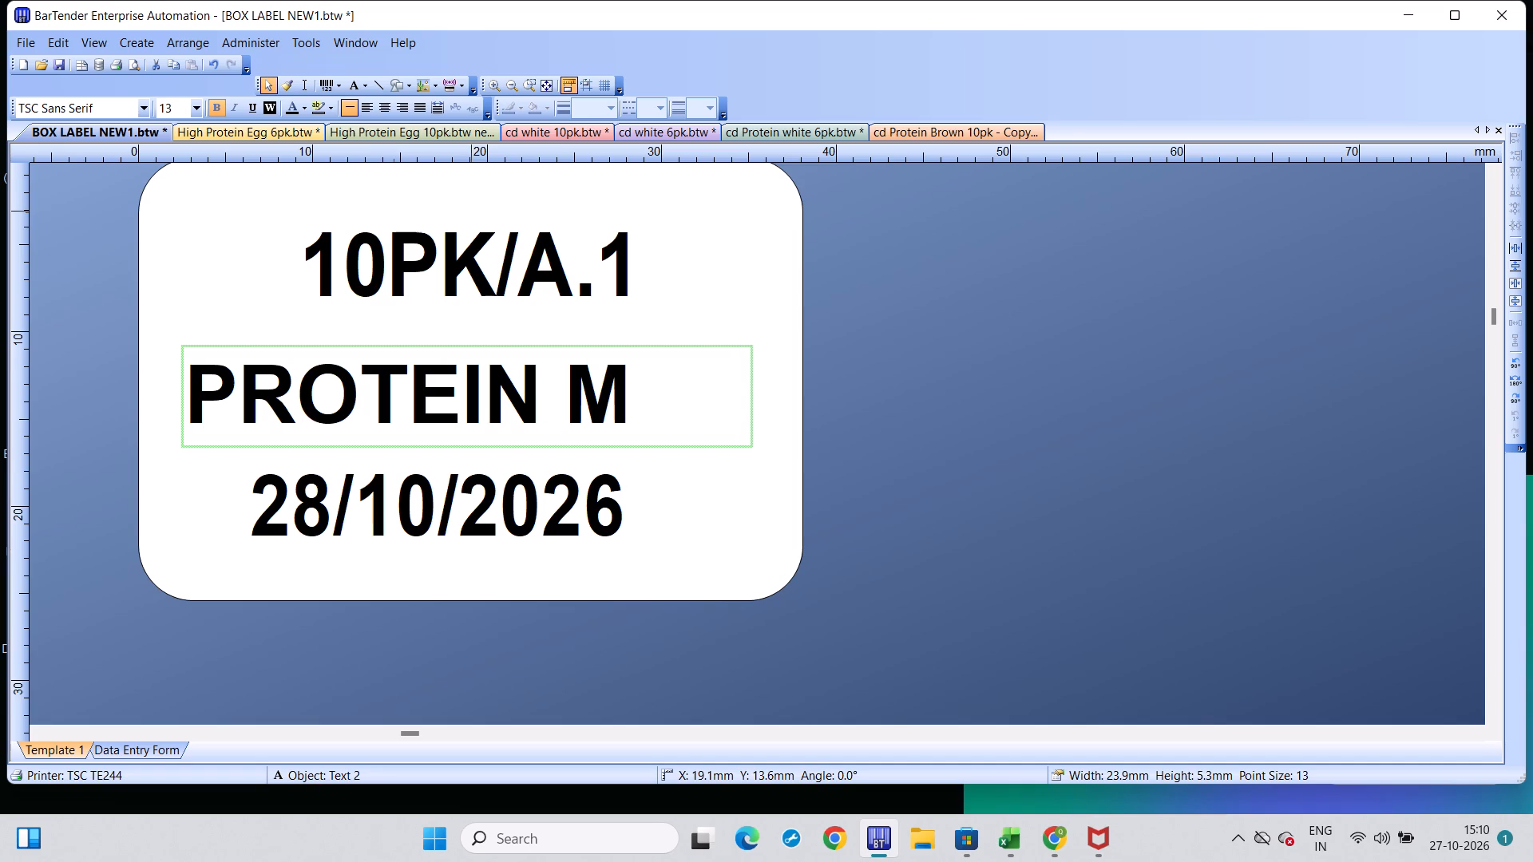
{"action": "left_click", "coordinate": [625, 395]}
{"action": "type", "text": "AX"}
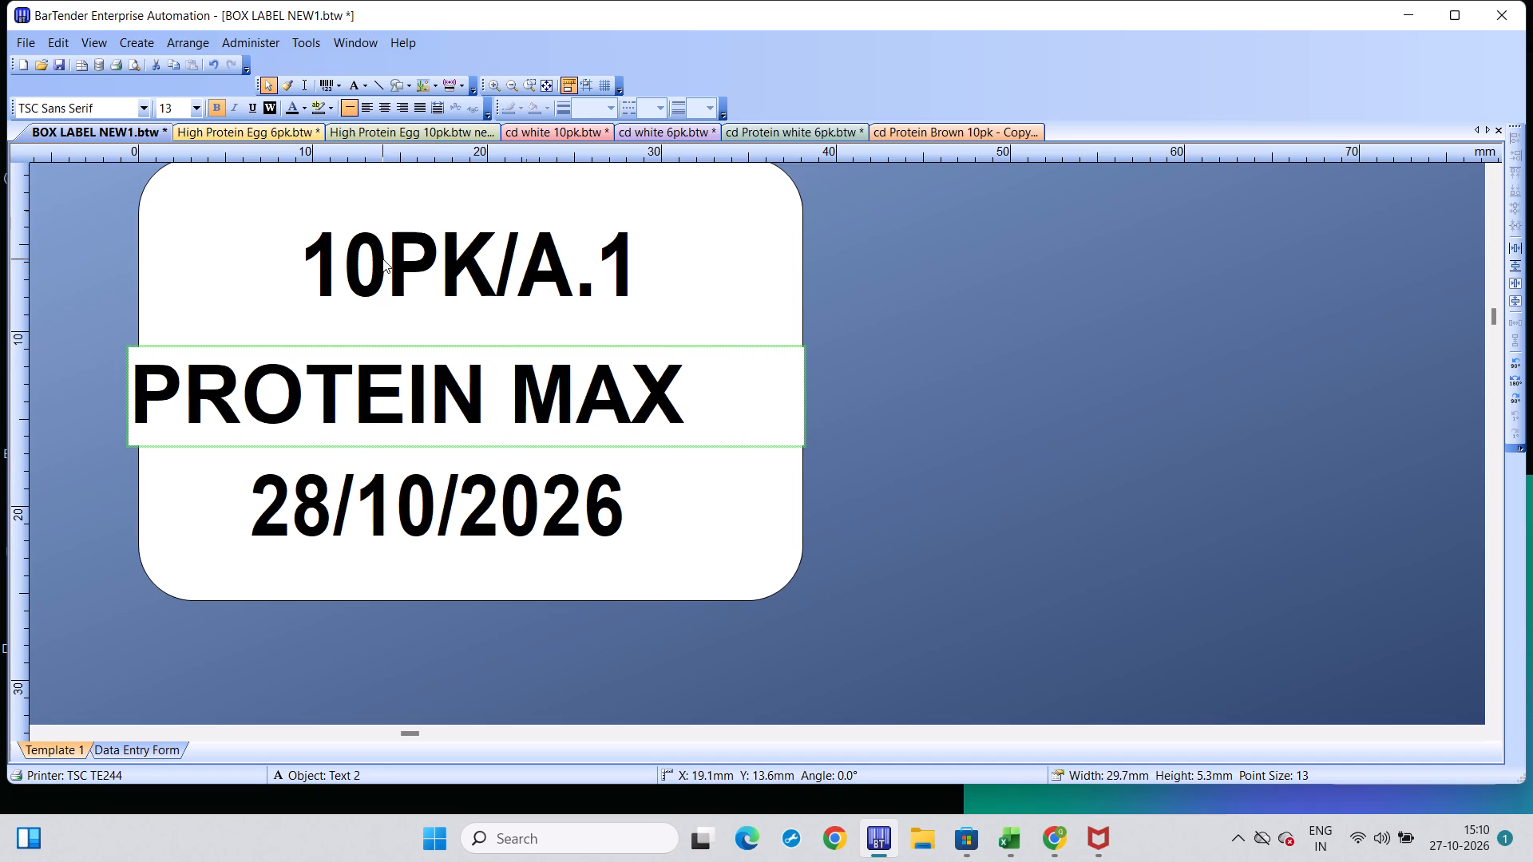
Change the pack size in the label's top line so that it reads 6PK/A.1.
{"action": "left_click", "coordinate": [382, 259]}
{"action": "left_click", "coordinate": [322, 256]}
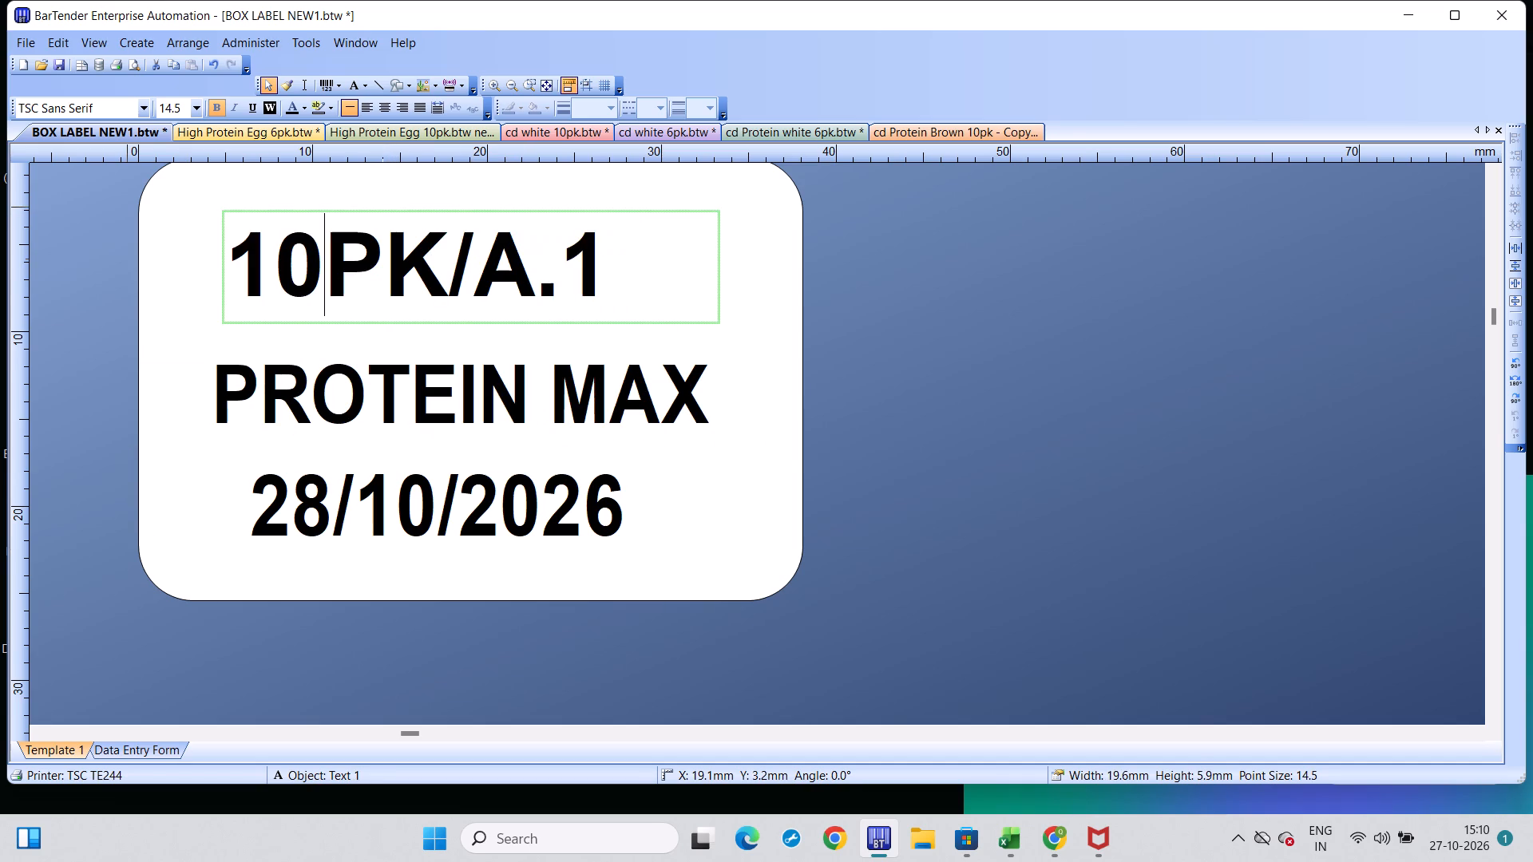
{"action": "key", "text": "BackSpace"}
{"action": "key", "text": "BackSpace"}
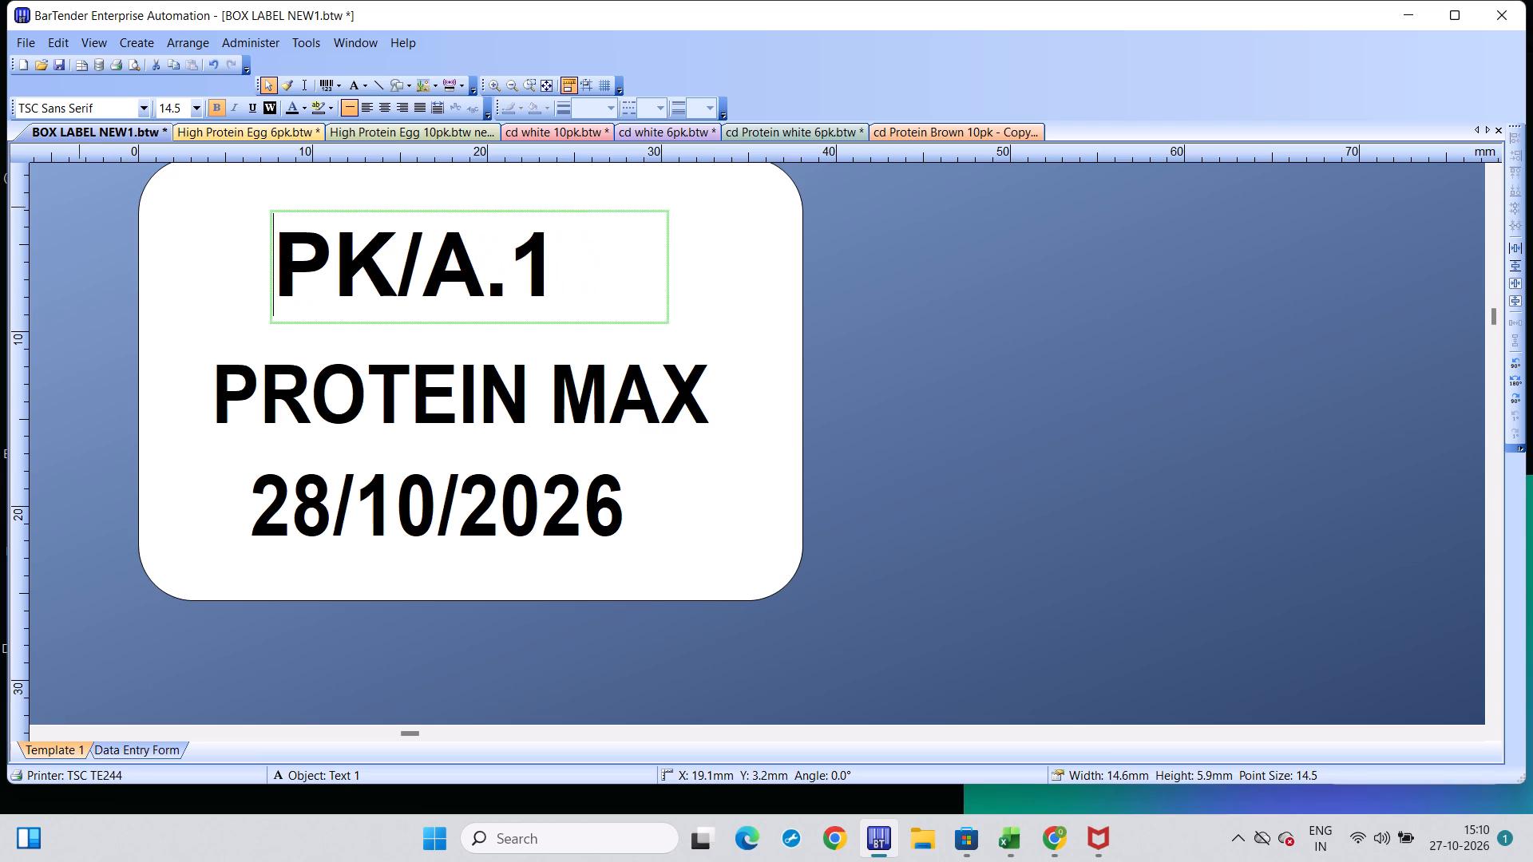
{"action": "key", "text": "6"}
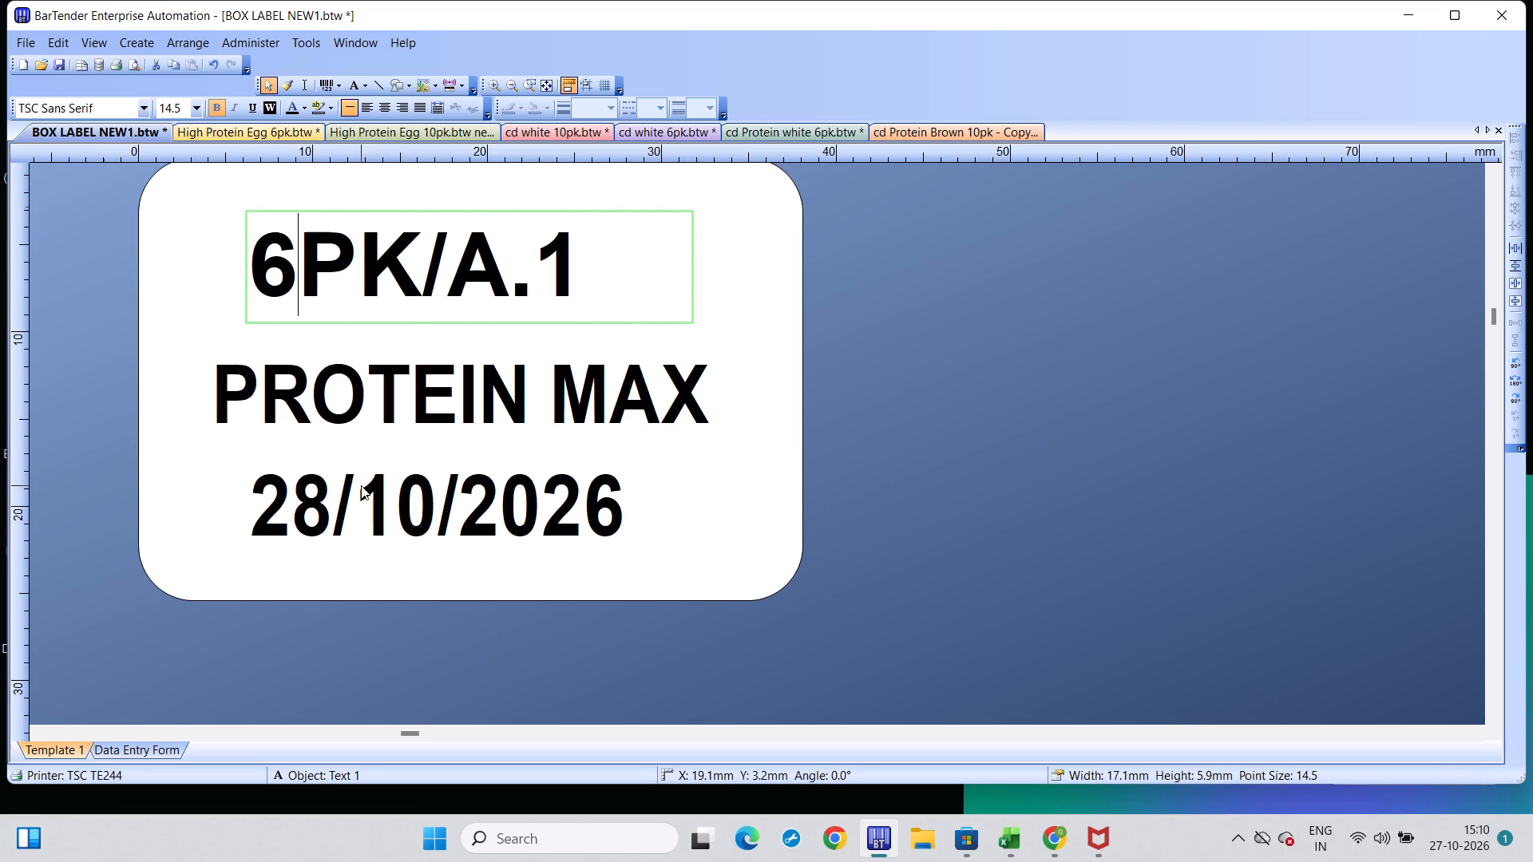
Print 12 copies of the PROTEIN MAX 6PK box label on the TSC TE244 printer.
{"action": "key", "text": "ctrl+p"}
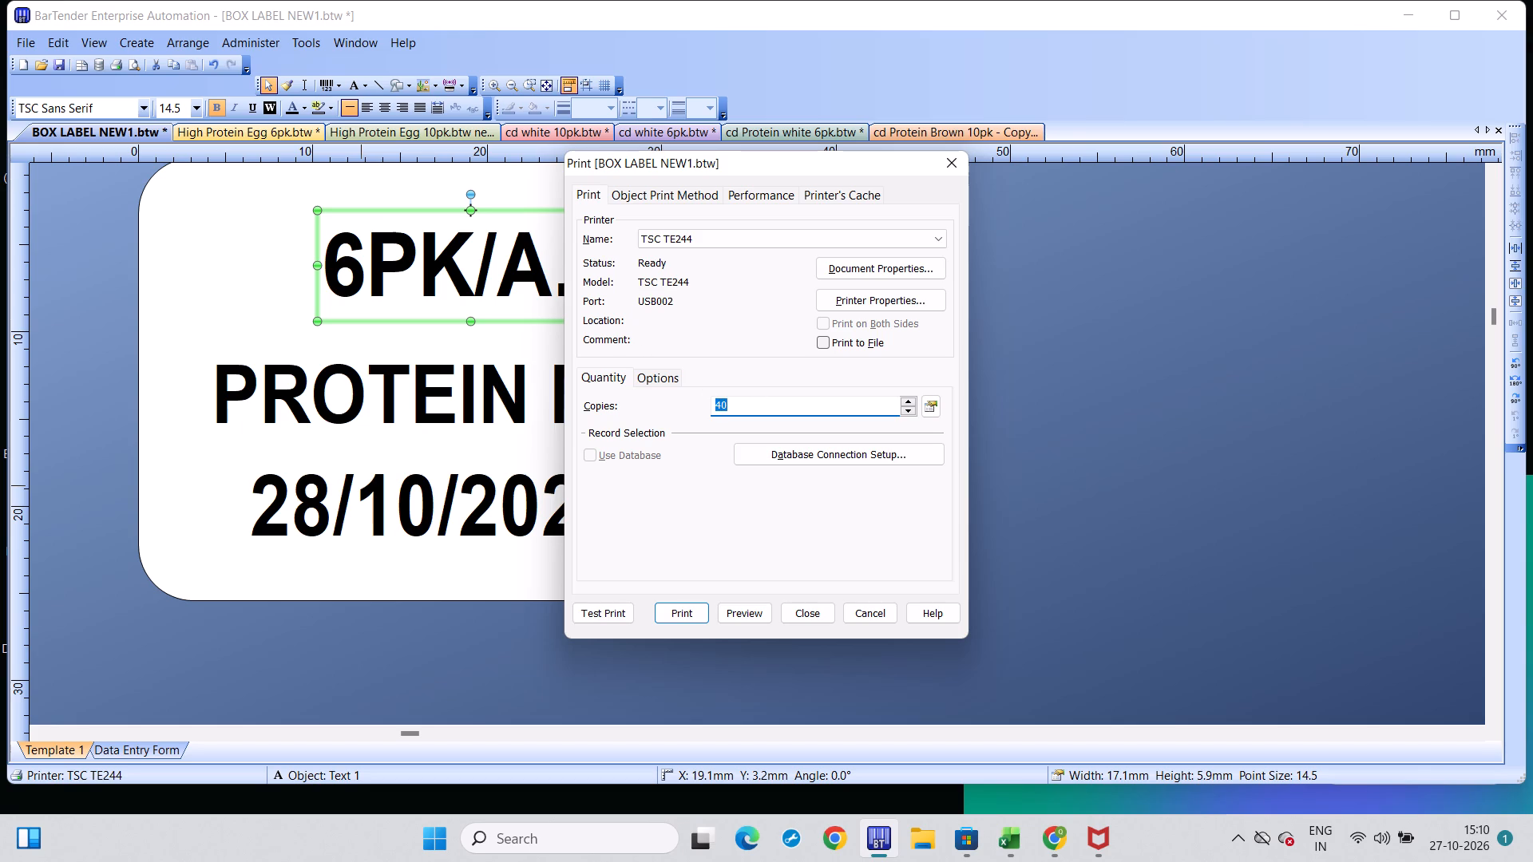
{"action": "left_click", "coordinate": [735, 397]}
{"action": "key", "text": "BackSpace"}
{"action": "key", "text": "BackSpace"}
{"action": "type", "text": "12"}
{"action": "left_click", "coordinate": [667, 617]}
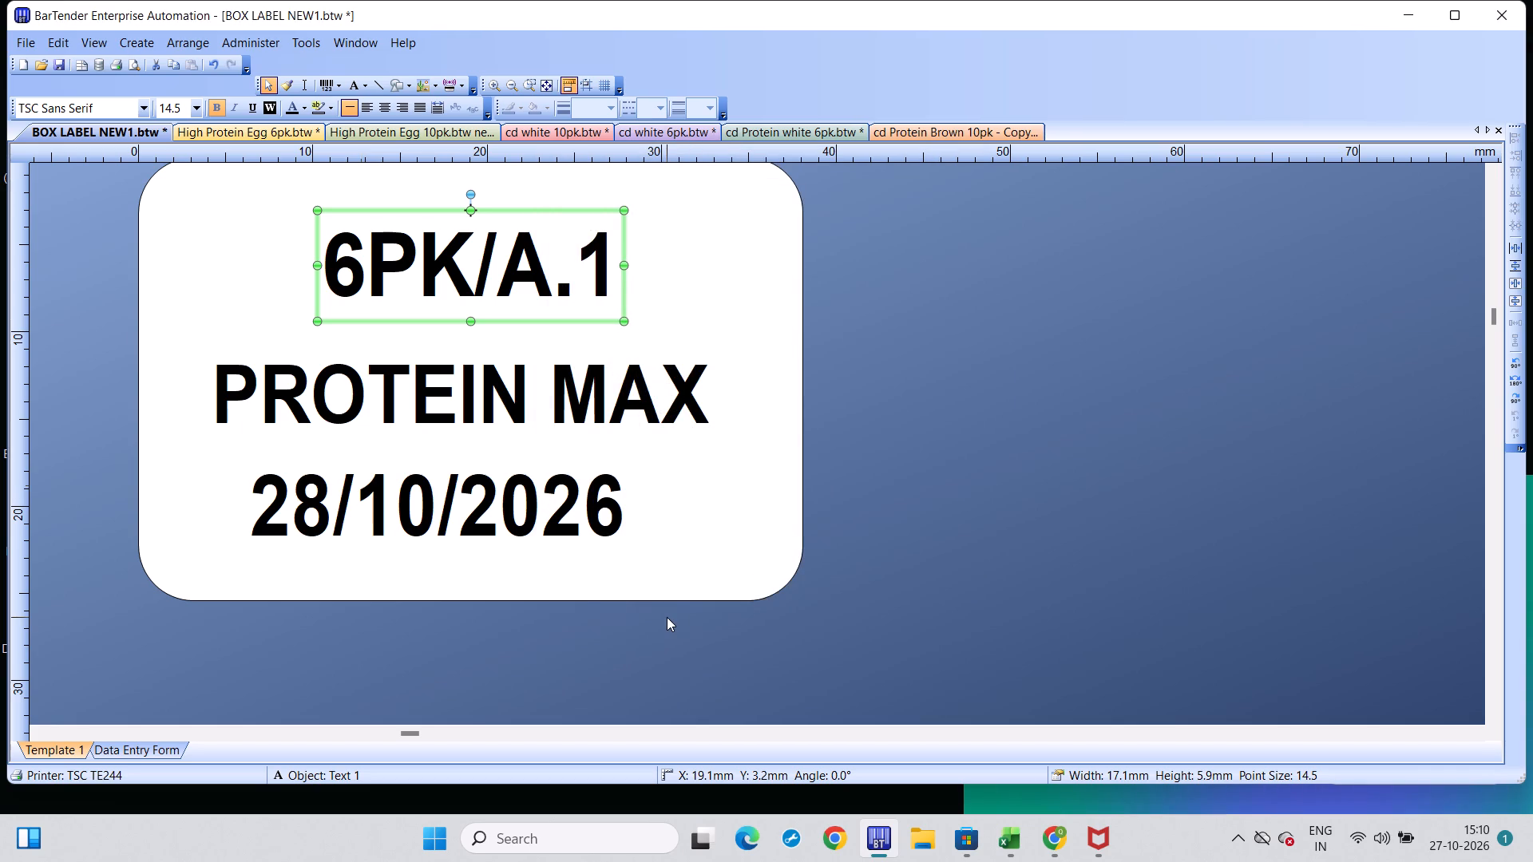
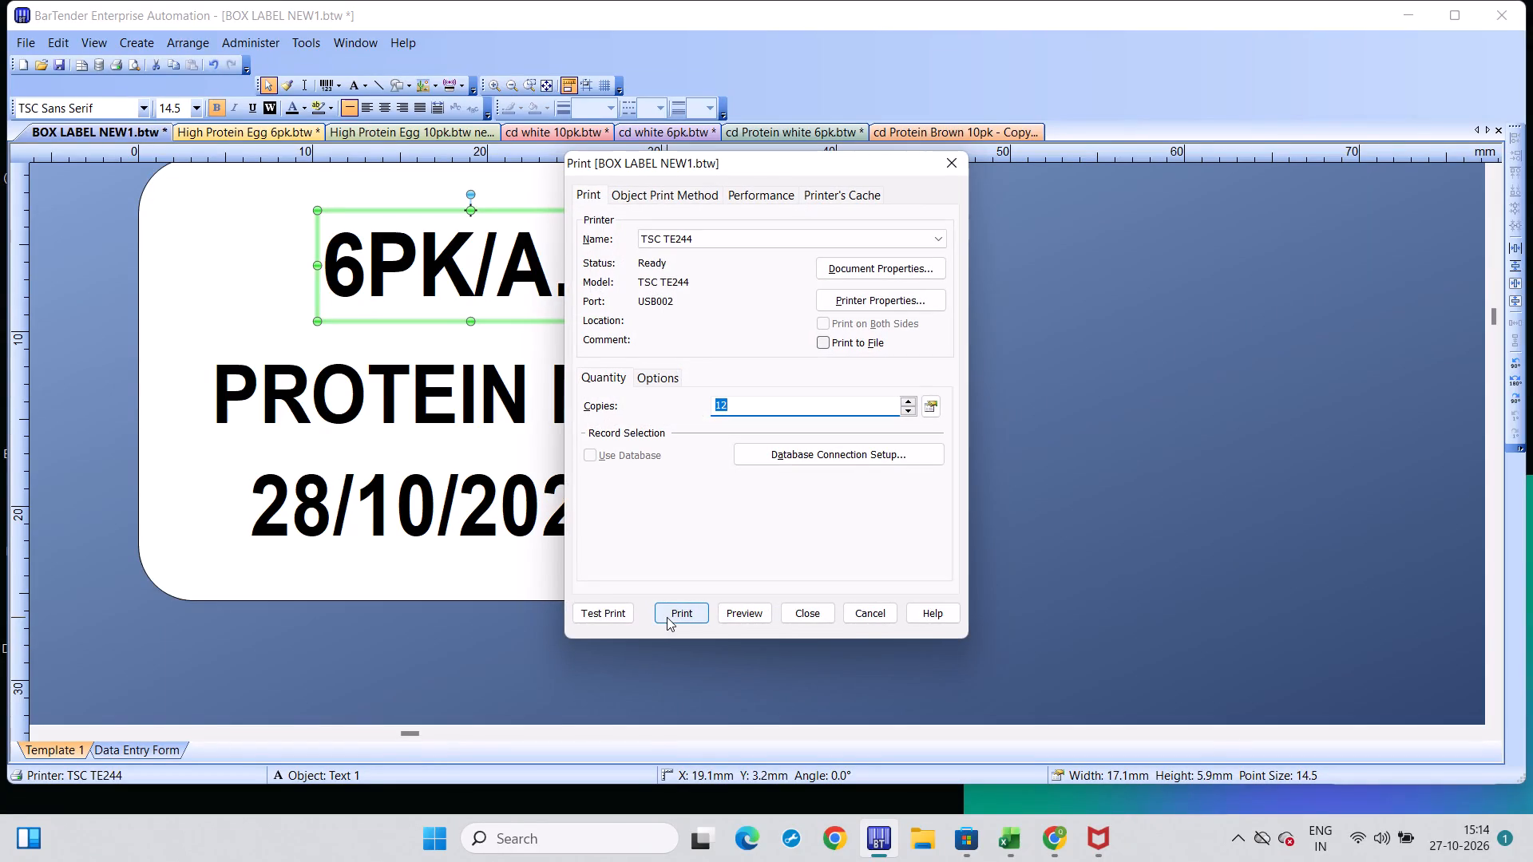
Send the PROTEIN MAX 6PK/A.1 box label to the TSC TE244 printer with 12 copies.
{"action": "left_click", "coordinate": [682, 613]}
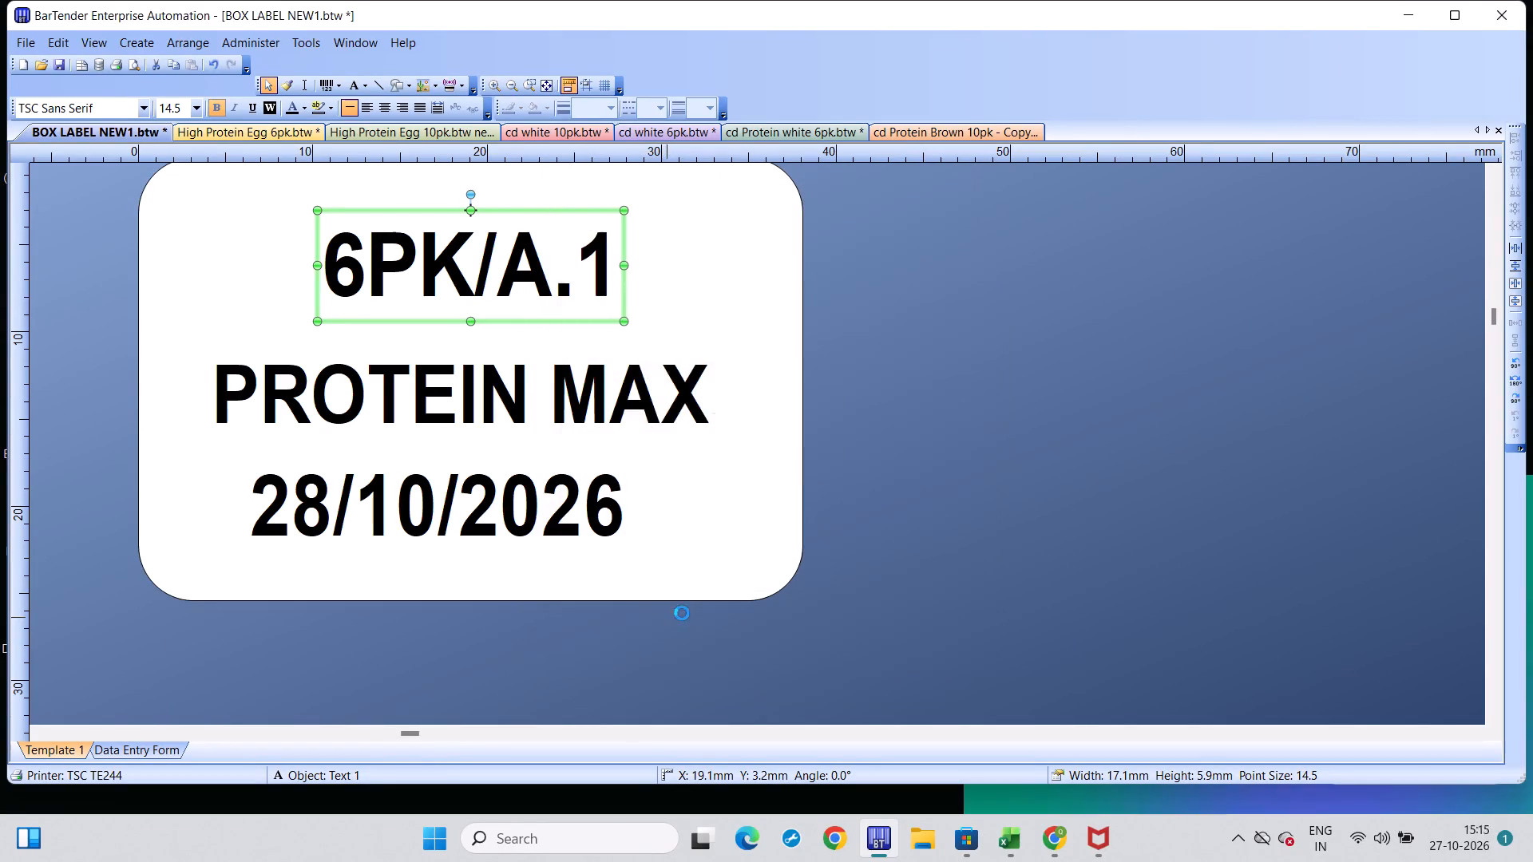
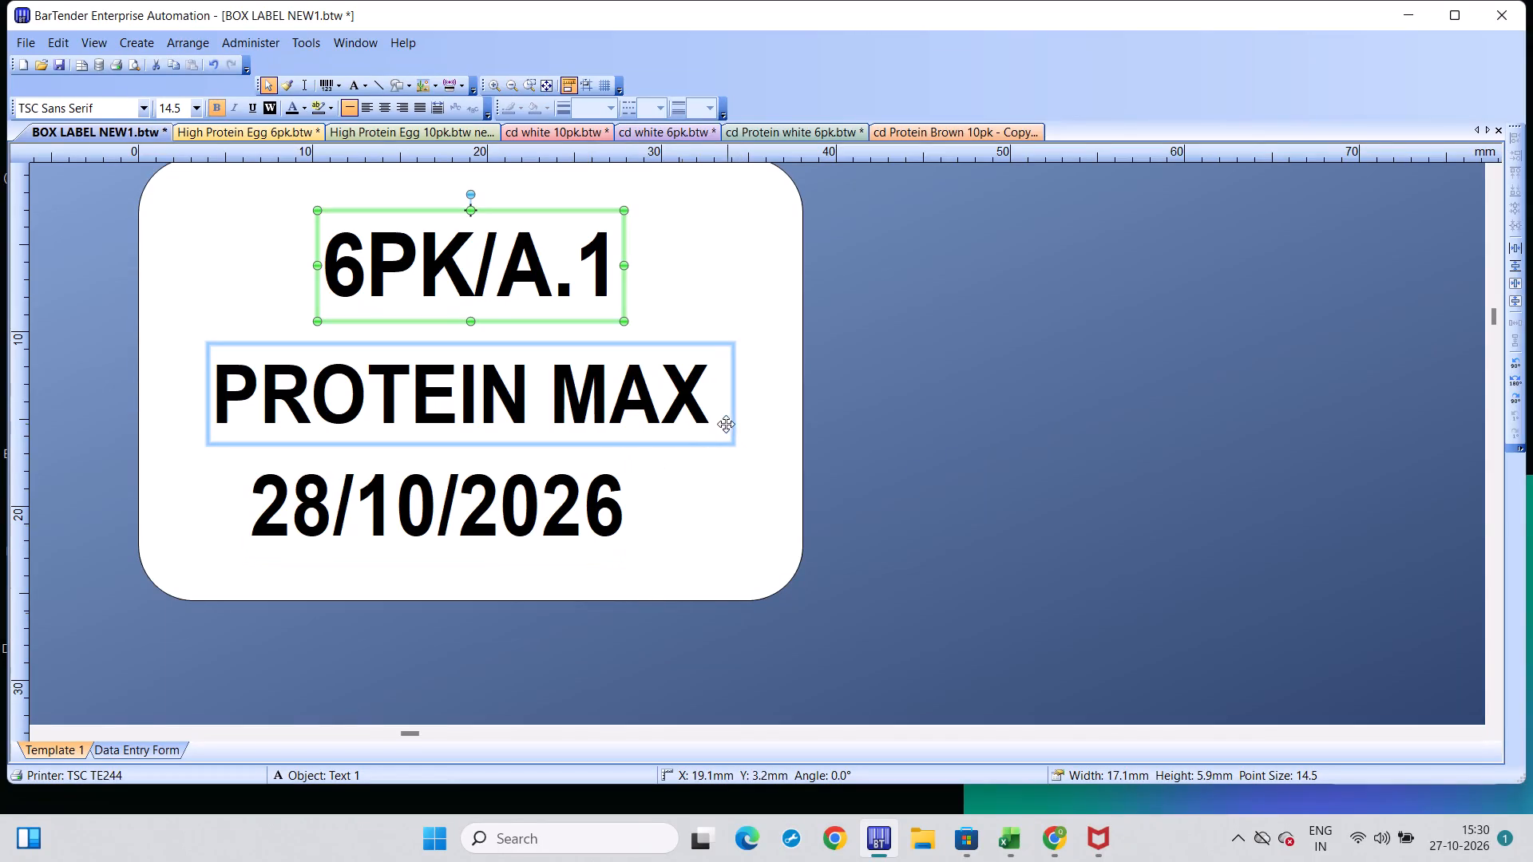
Replace the product name on the box label with NOICE PROTEIN.
{"action": "left_click", "coordinate": [695, 445]}
{"action": "left_click", "coordinate": [711, 389]}
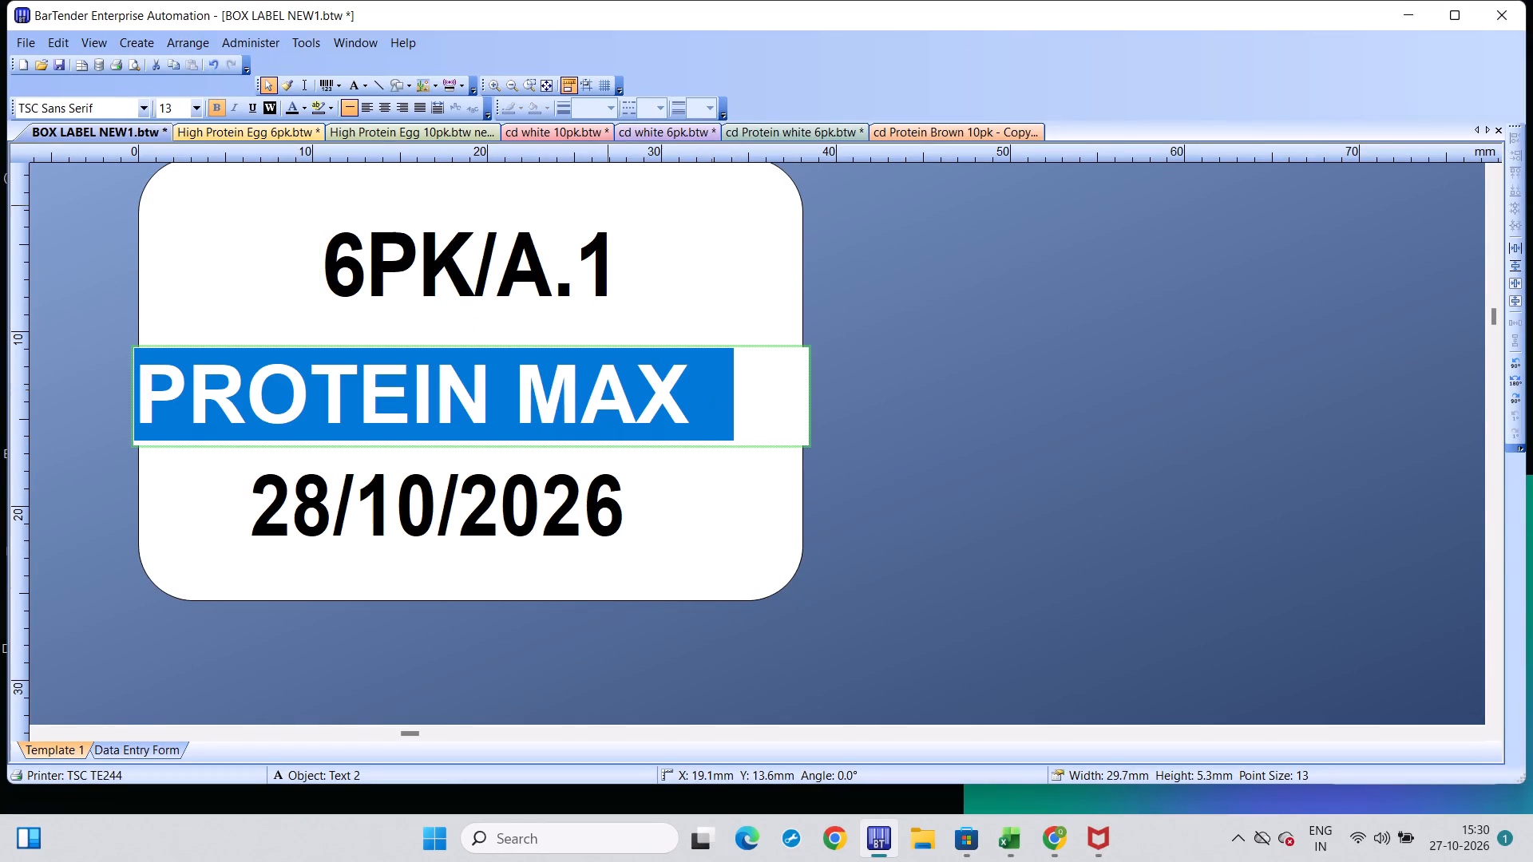
{"action": "left_click", "coordinate": [711, 389]}
{"action": "key", "text": "BackSpace"}
{"action": "key", "text": "BackSpace"}
{"action": "key", "text": "BackSpace"}
{"action": "key", "text": "BackSpace"}
{"action": "key", "text": "BackSpace"}
{"action": "key", "text": "BackSpace"}
{"action": "key", "text": "BackSpace"}
{"action": "key", "text": "BackSpace"}
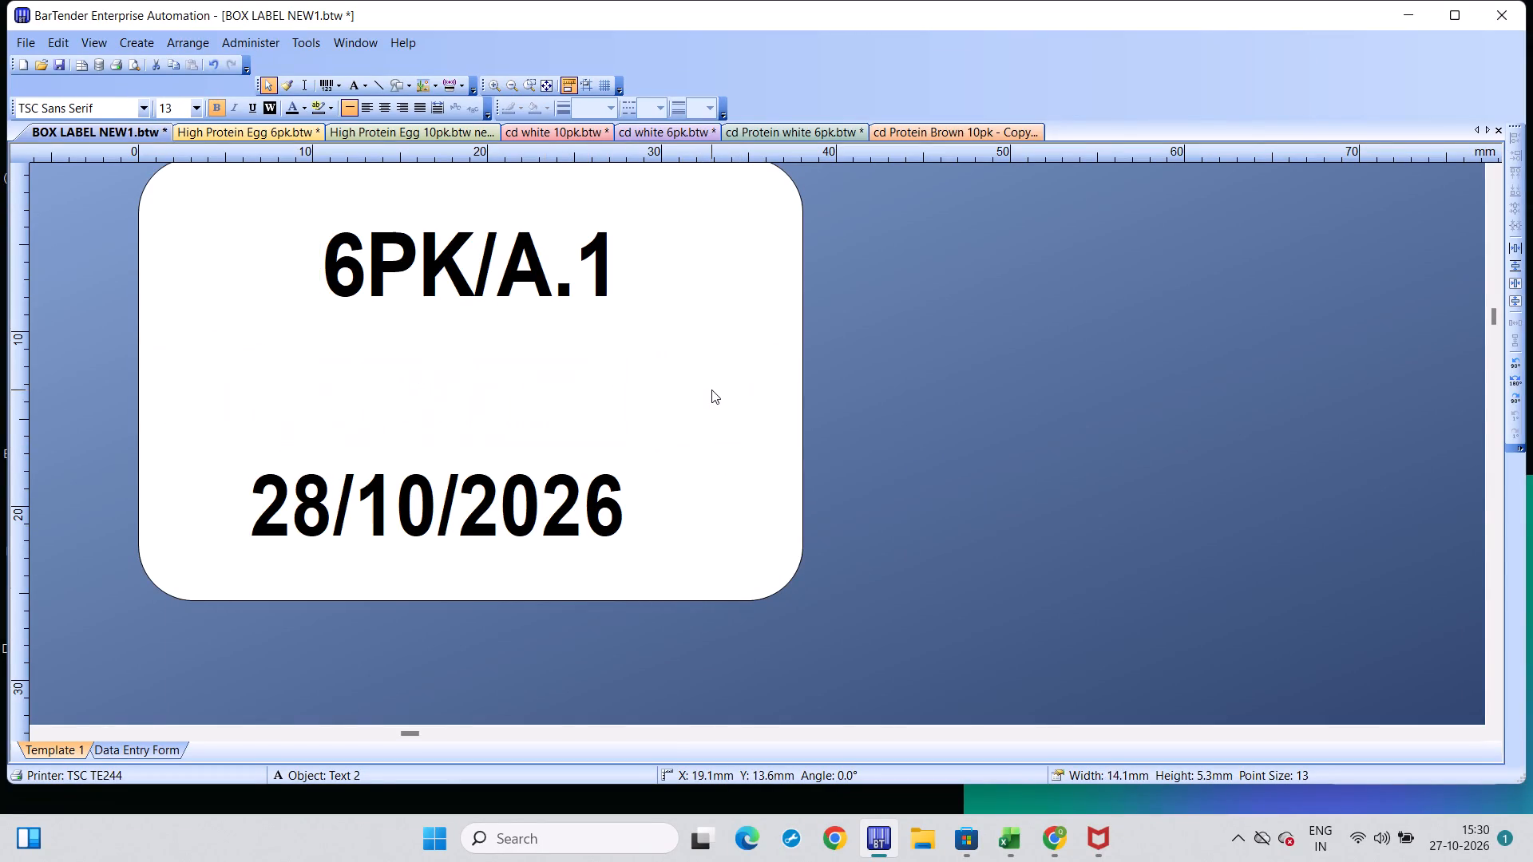
{"action": "key", "text": "BackSpace"}
{"action": "key", "text": "BackSpace"}
{"action": "key", "text": "BackSpace"}
{"action": "key", "text": "BackSpace"}
{"action": "type", "text": "NOICE"}
{"action": "key", "text": "space"}
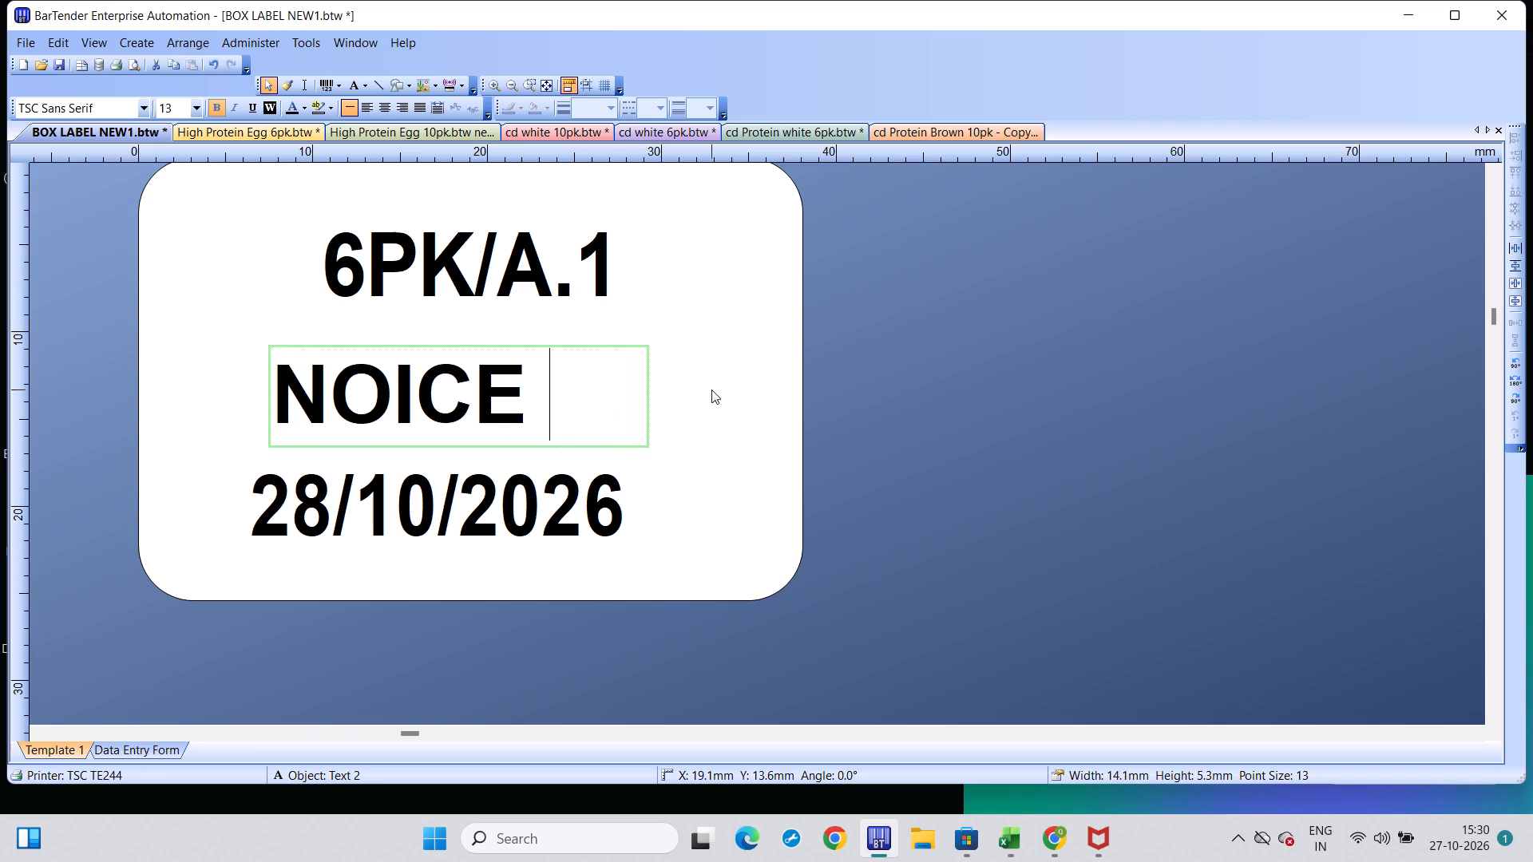
{"action": "type", "text": "PROTEIN"}
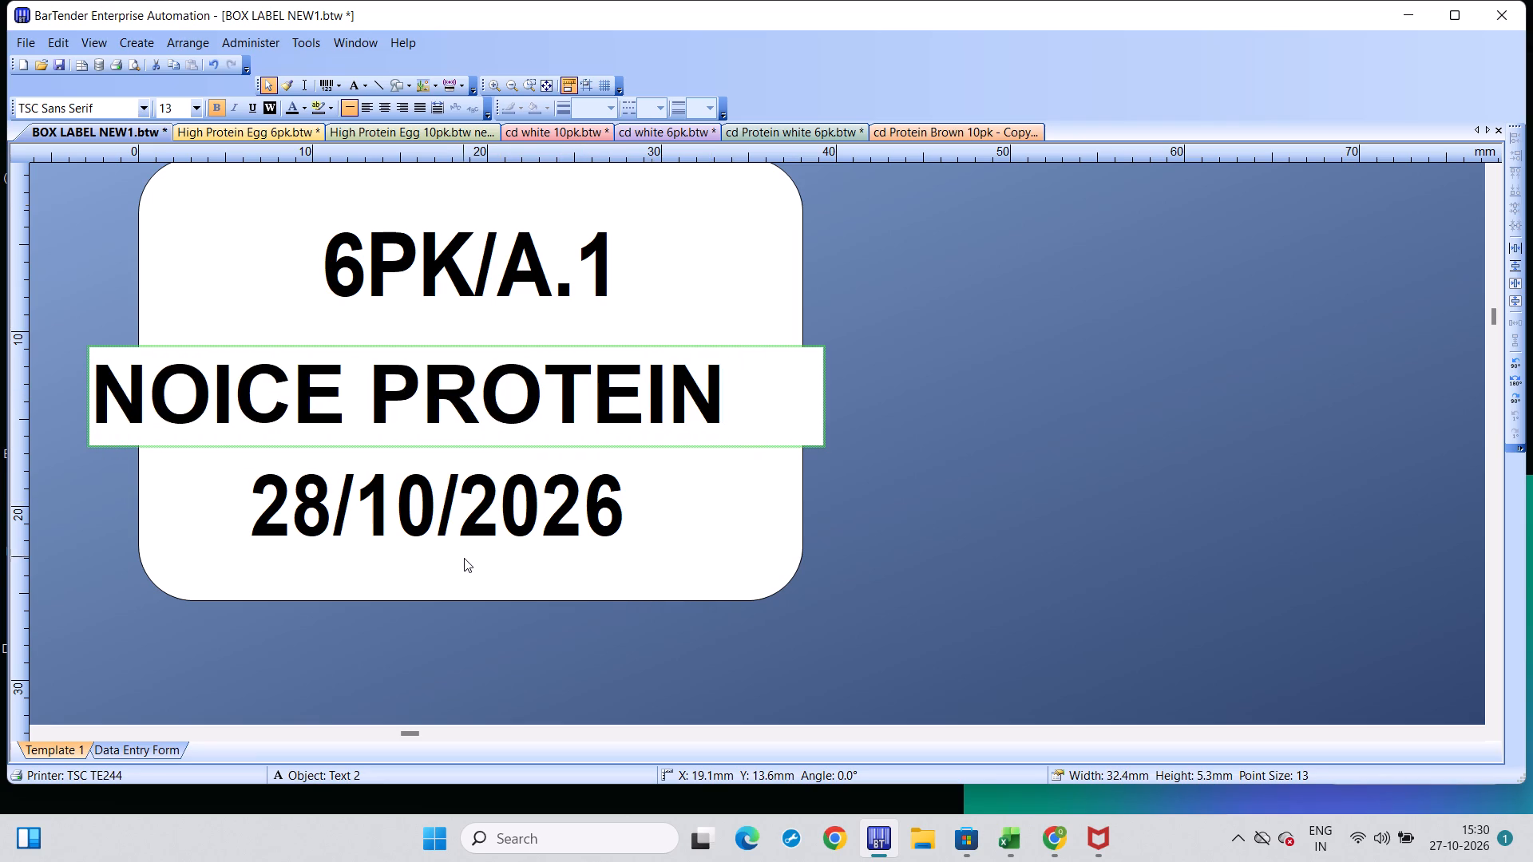
Print 150 copies of the NOICE PROTEIN 6PK/A.1 box label on the TSC TE244 printer.
{"action": "key", "text": "ctrl+p"}
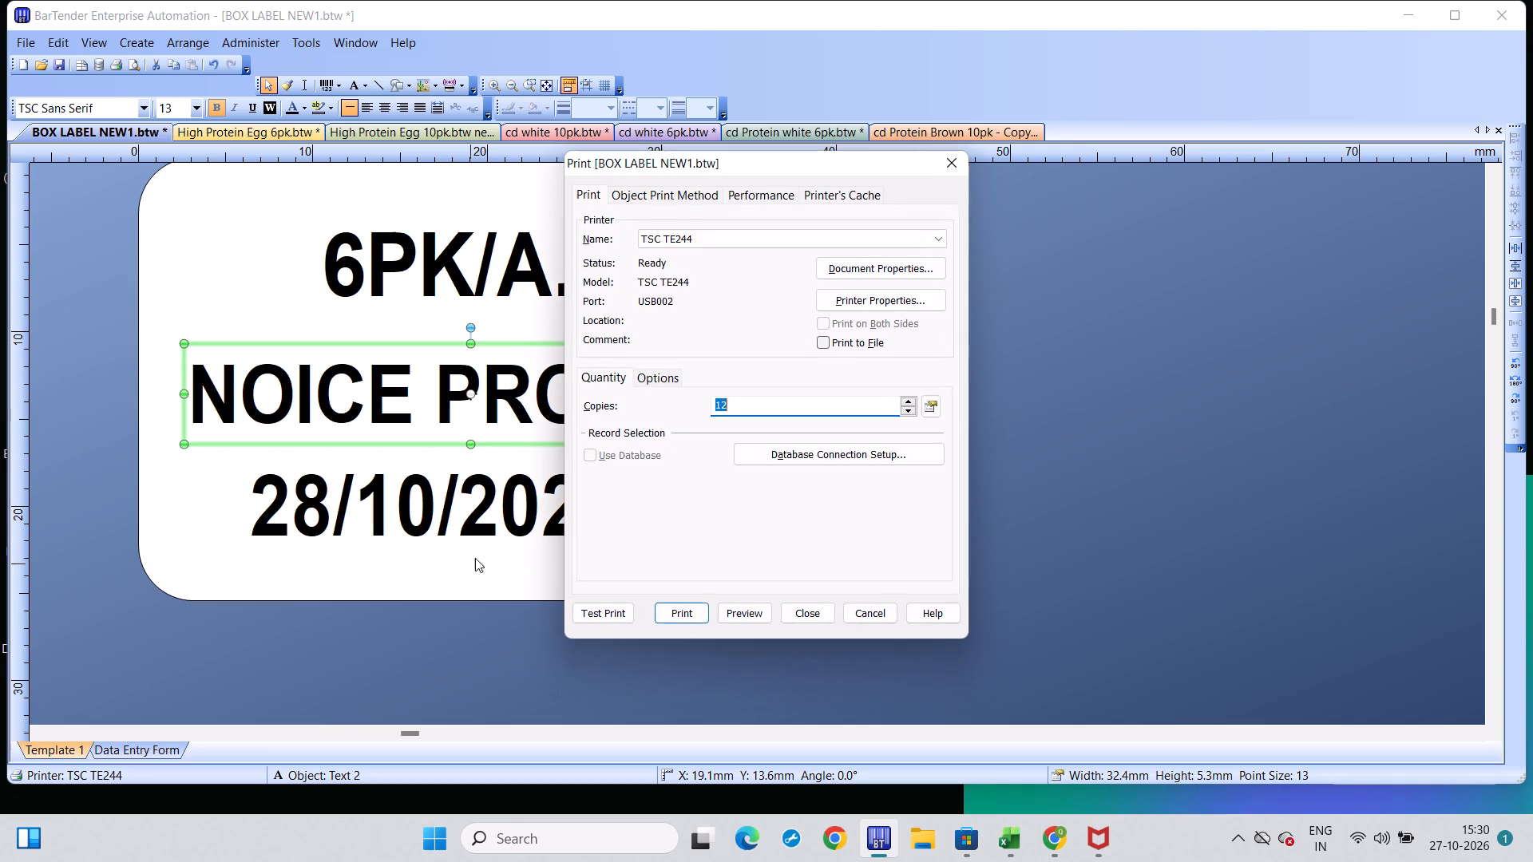
{"action": "left_click", "coordinate": [735, 402]}
{"action": "key", "text": "BackSpace"}
{"action": "key", "text": "BackSpace"}
{"action": "type", "text": "150"}
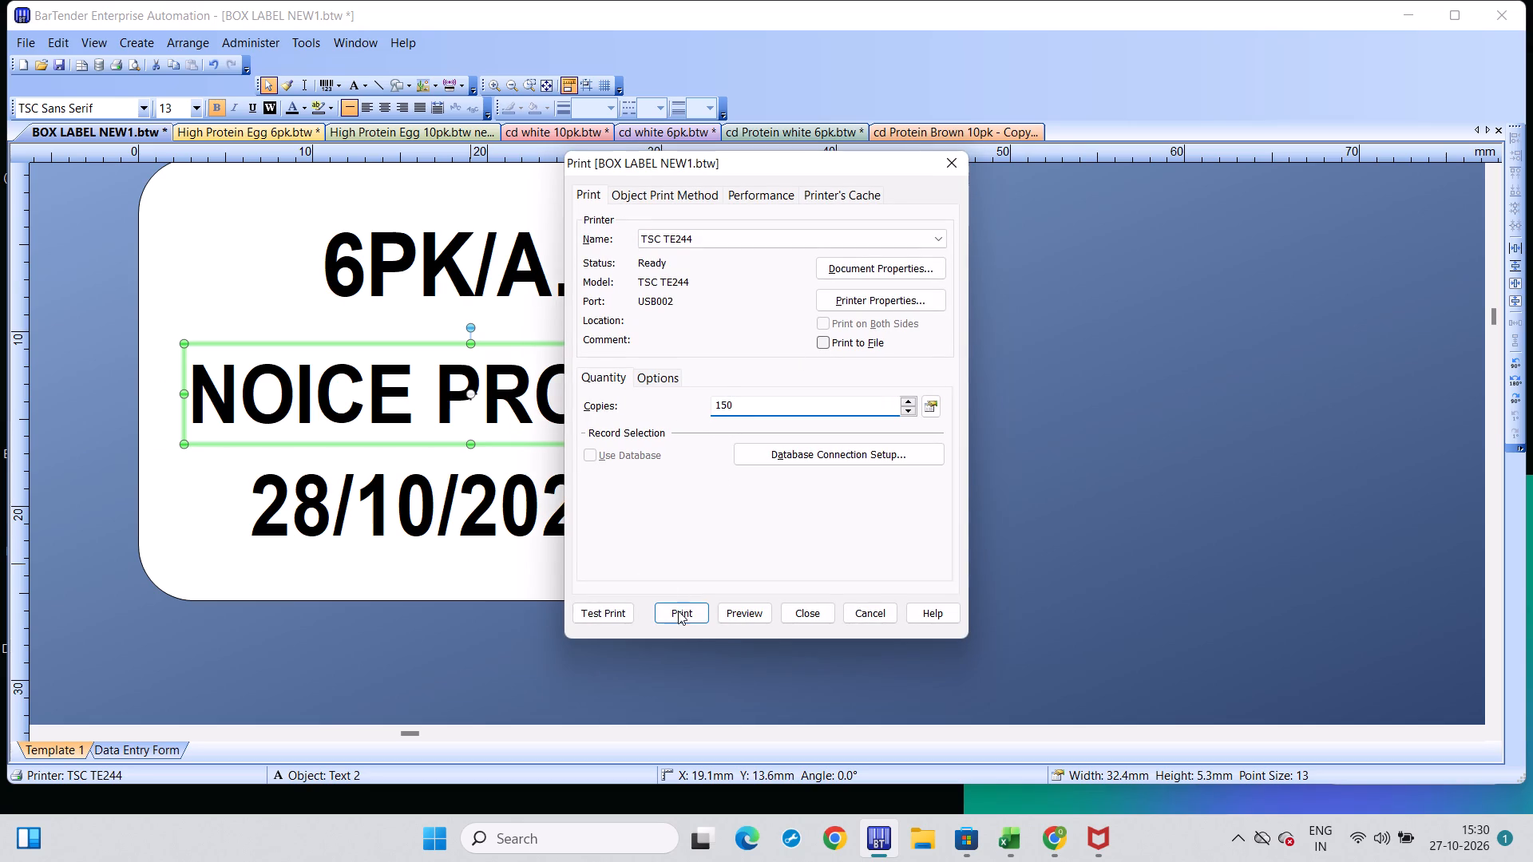
{"action": "left_click", "coordinate": [678, 617]}
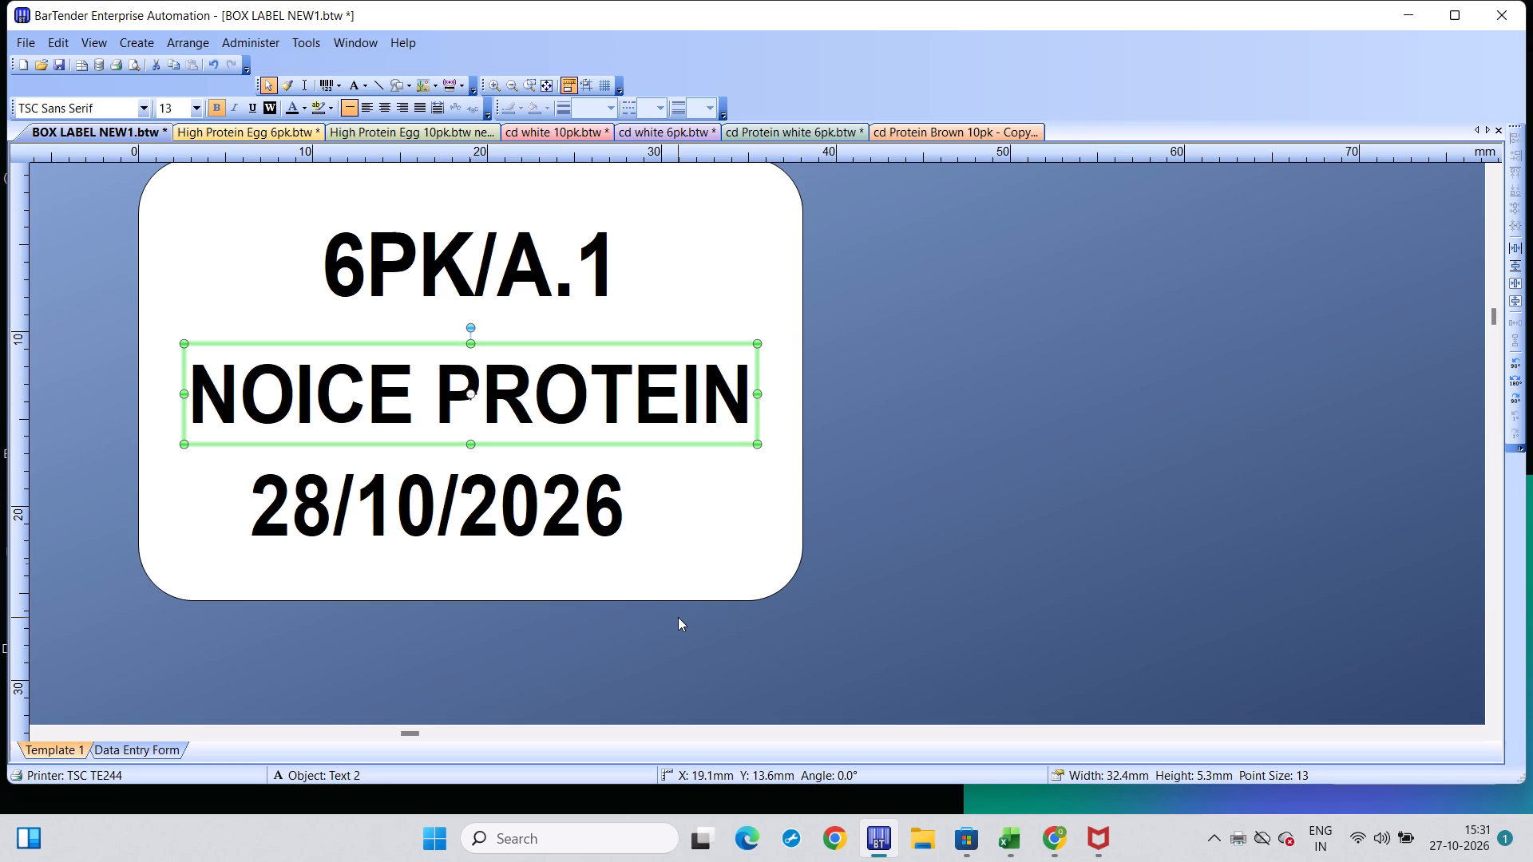
Change the pack size line above the product name to 10PK/A.1.
{"action": "left_click", "coordinate": [708, 429]}
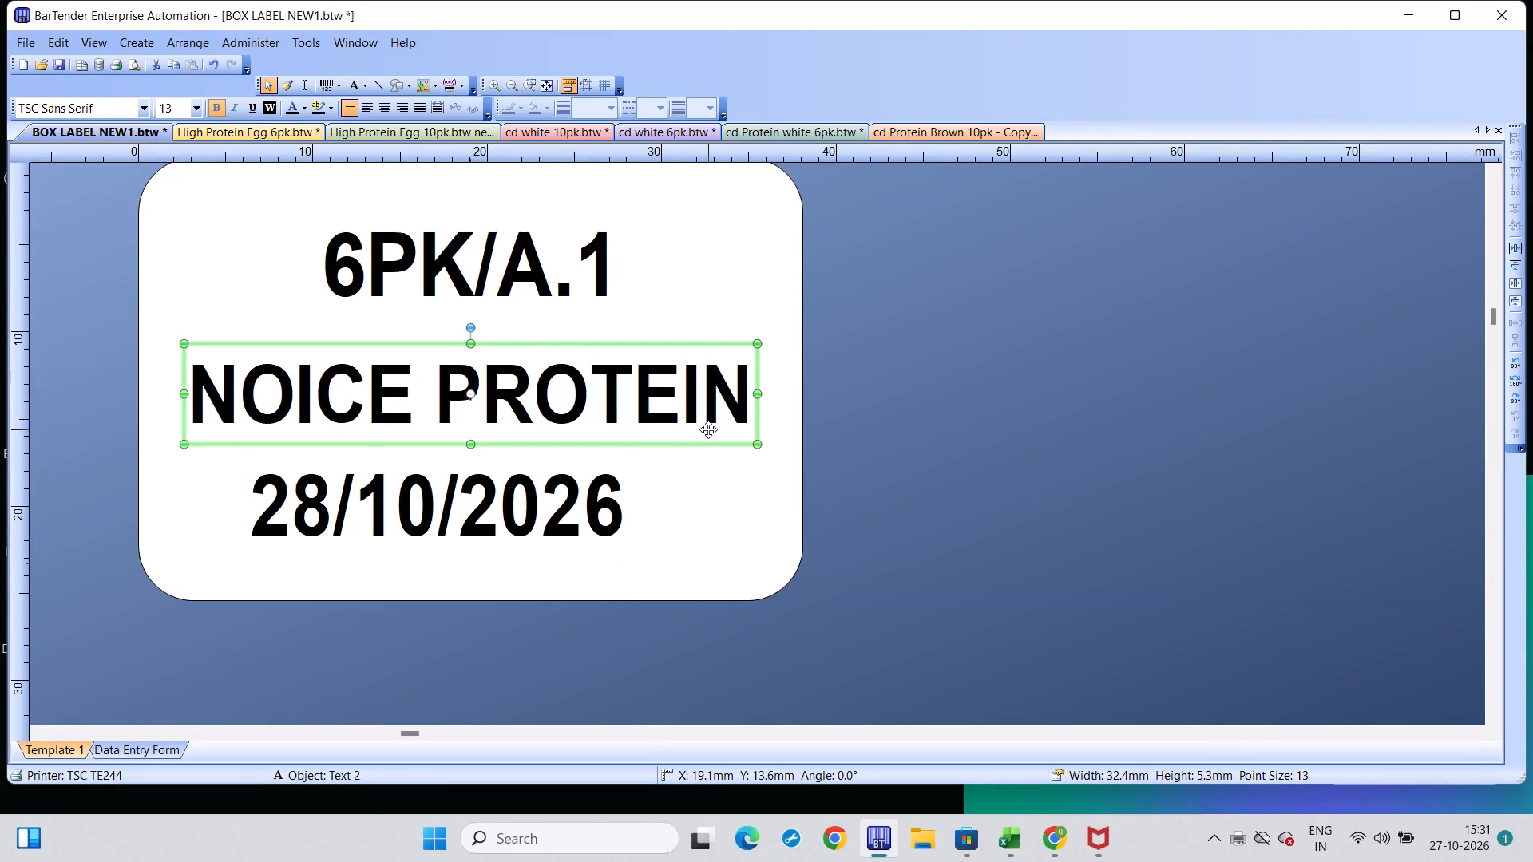
{"action": "left_click", "coordinate": [708, 429]}
{"action": "left_click", "coordinate": [360, 271]}
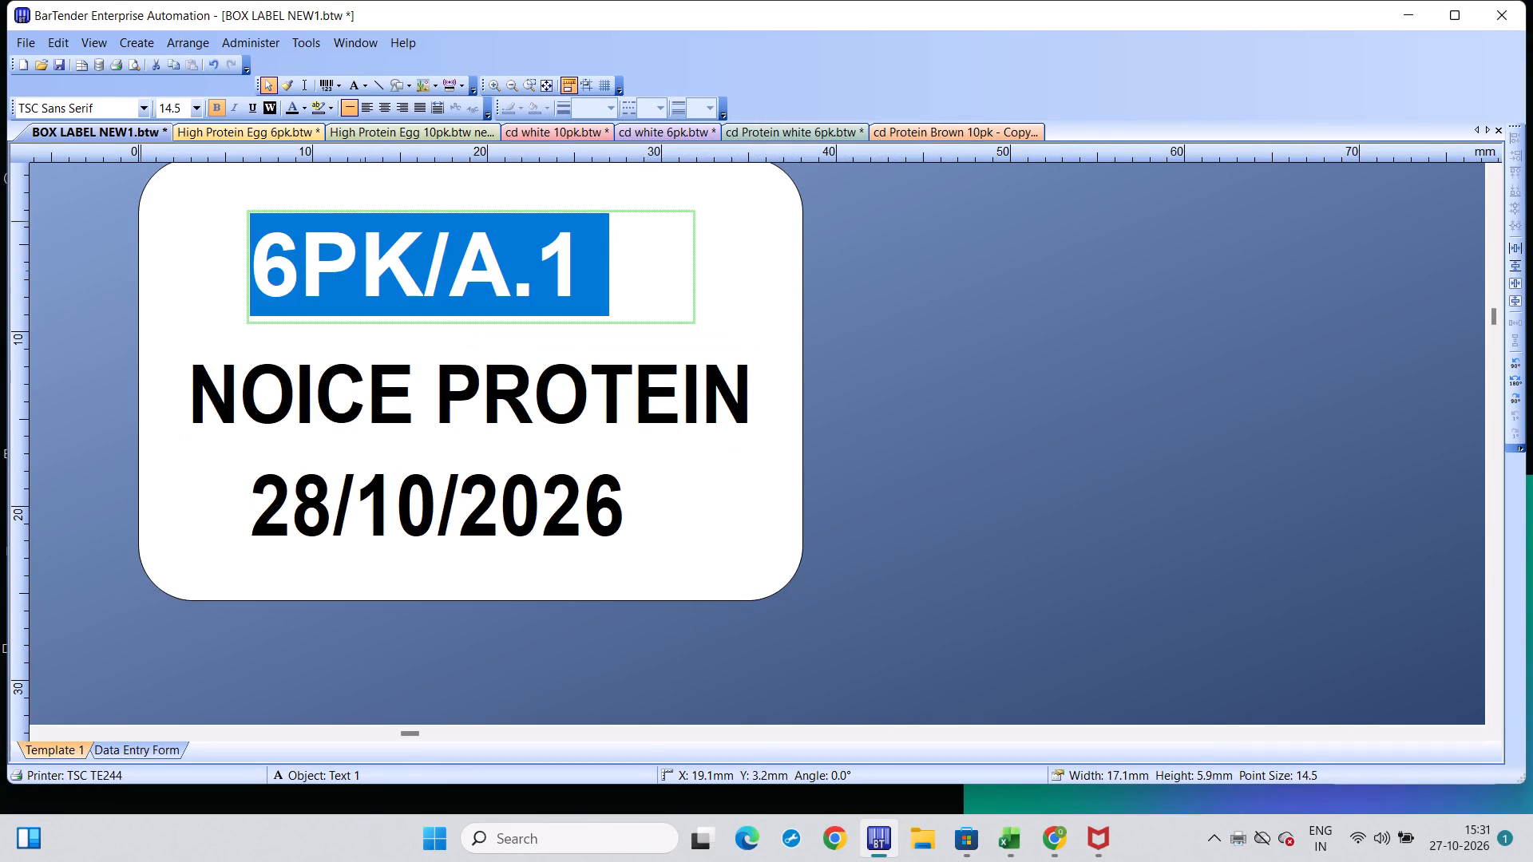
{"action": "left_click", "coordinate": [305, 267]}
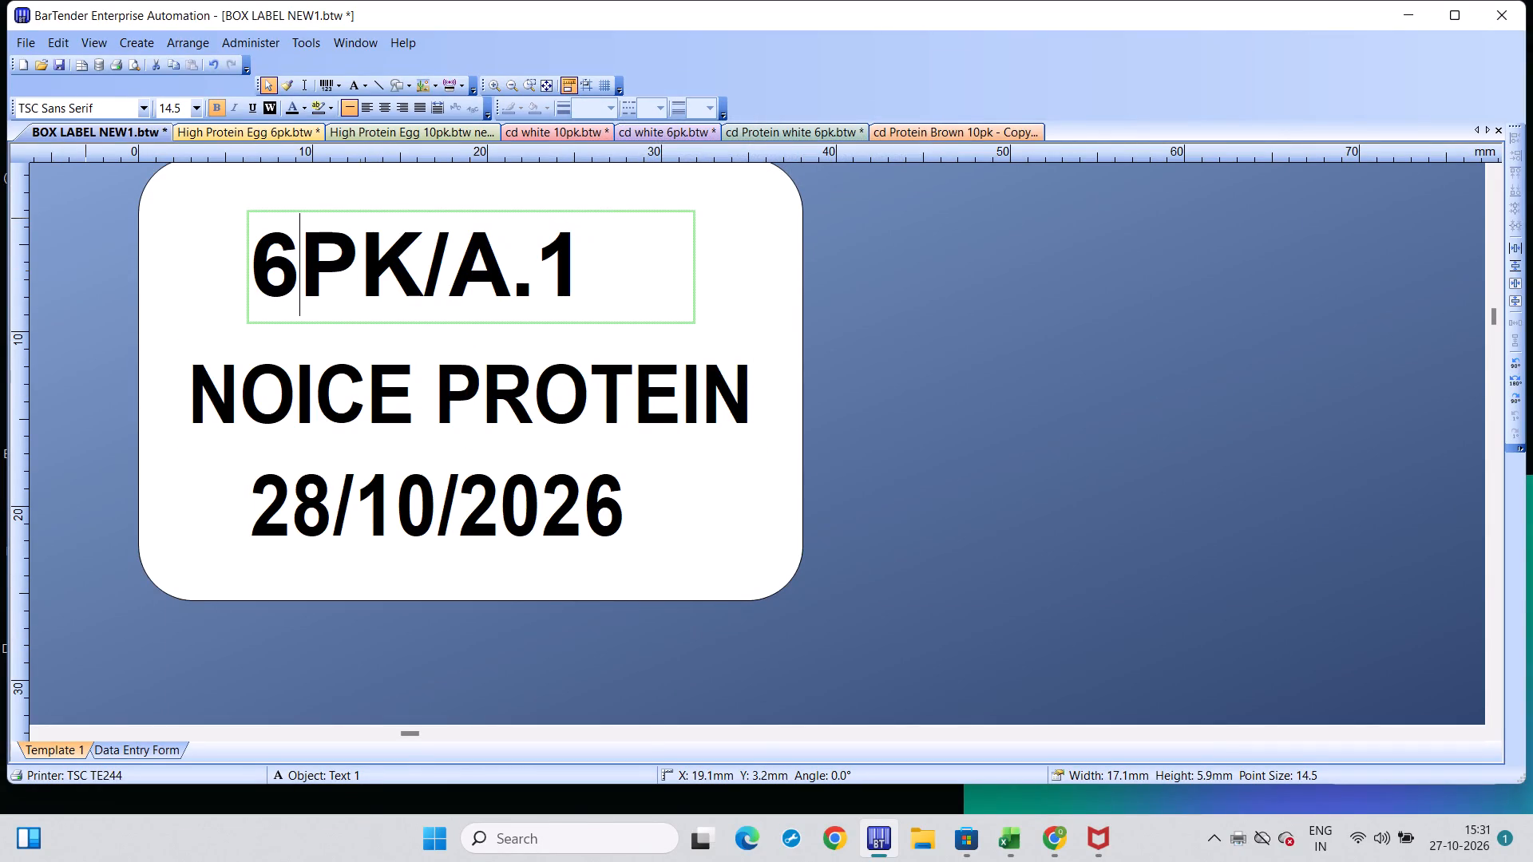
{"action": "key", "text": "BackSpace"}
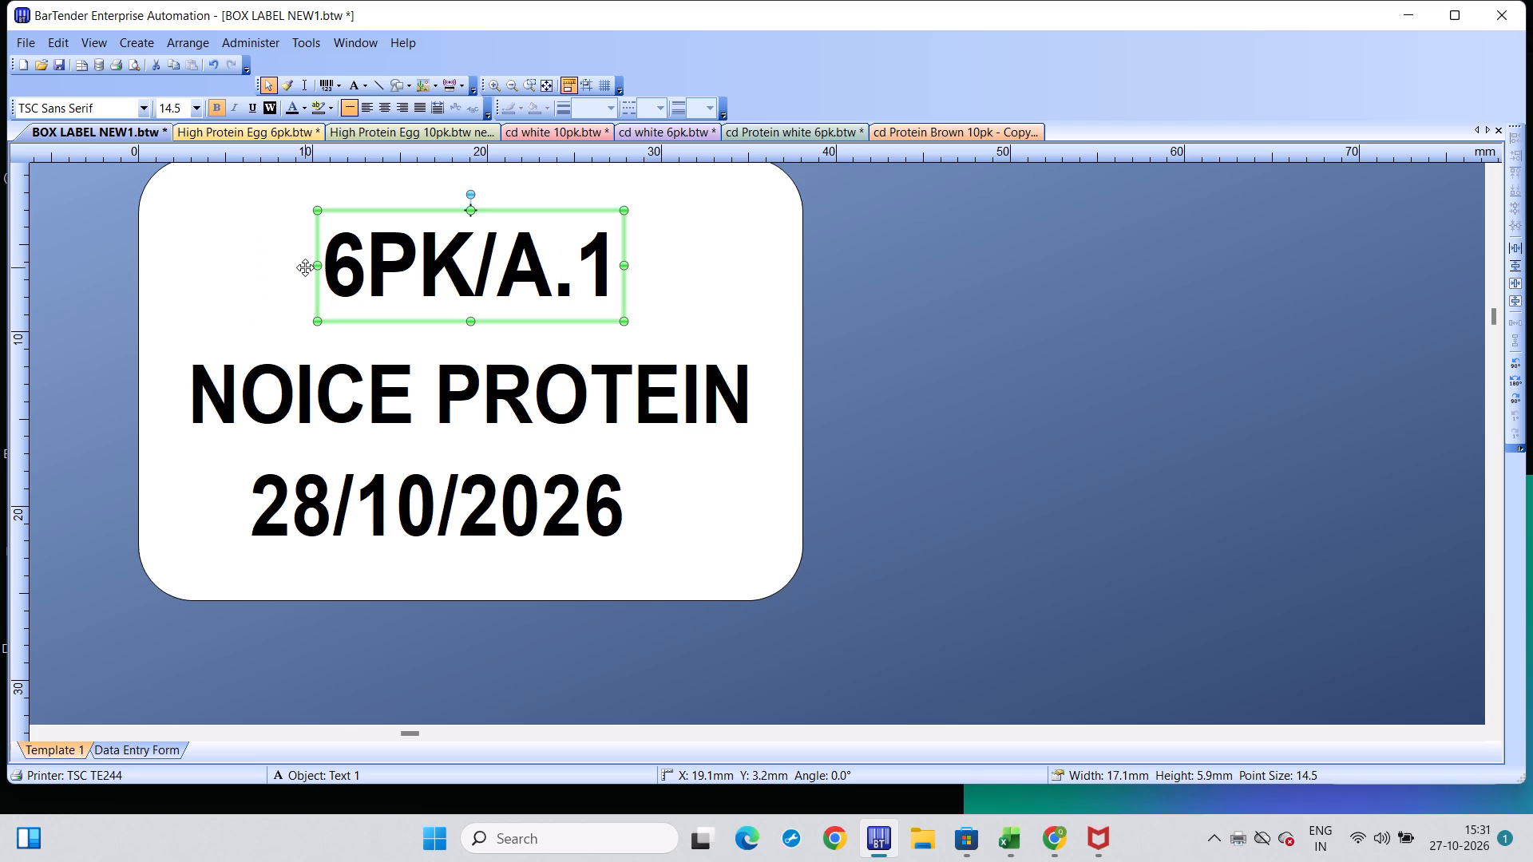
{"action": "left_click", "coordinate": [364, 264]}
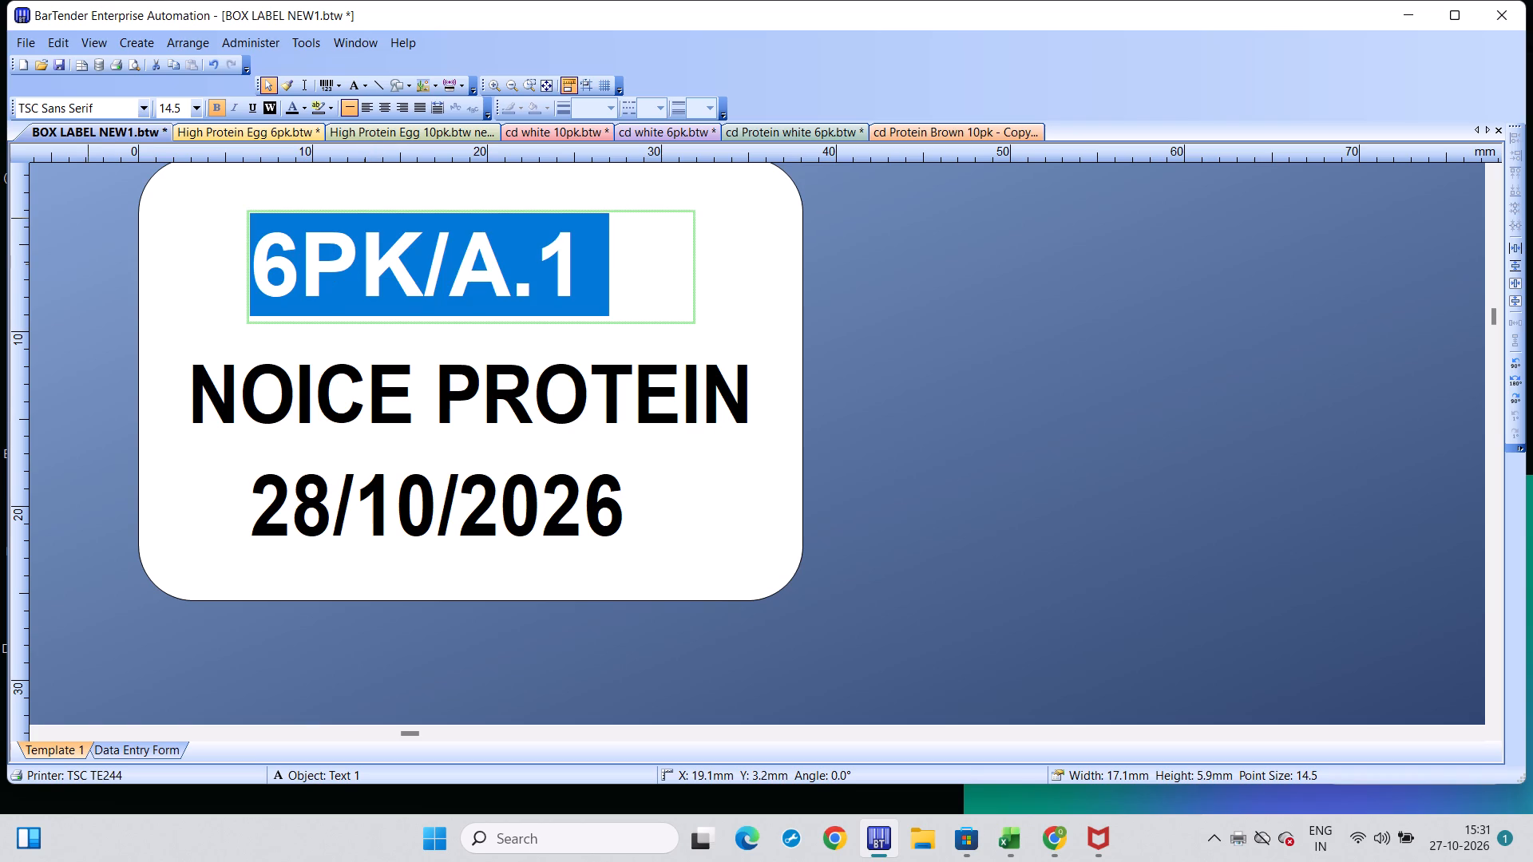
{"action": "left_click", "coordinate": [294, 274]}
{"action": "key", "text": "BackSpace"}
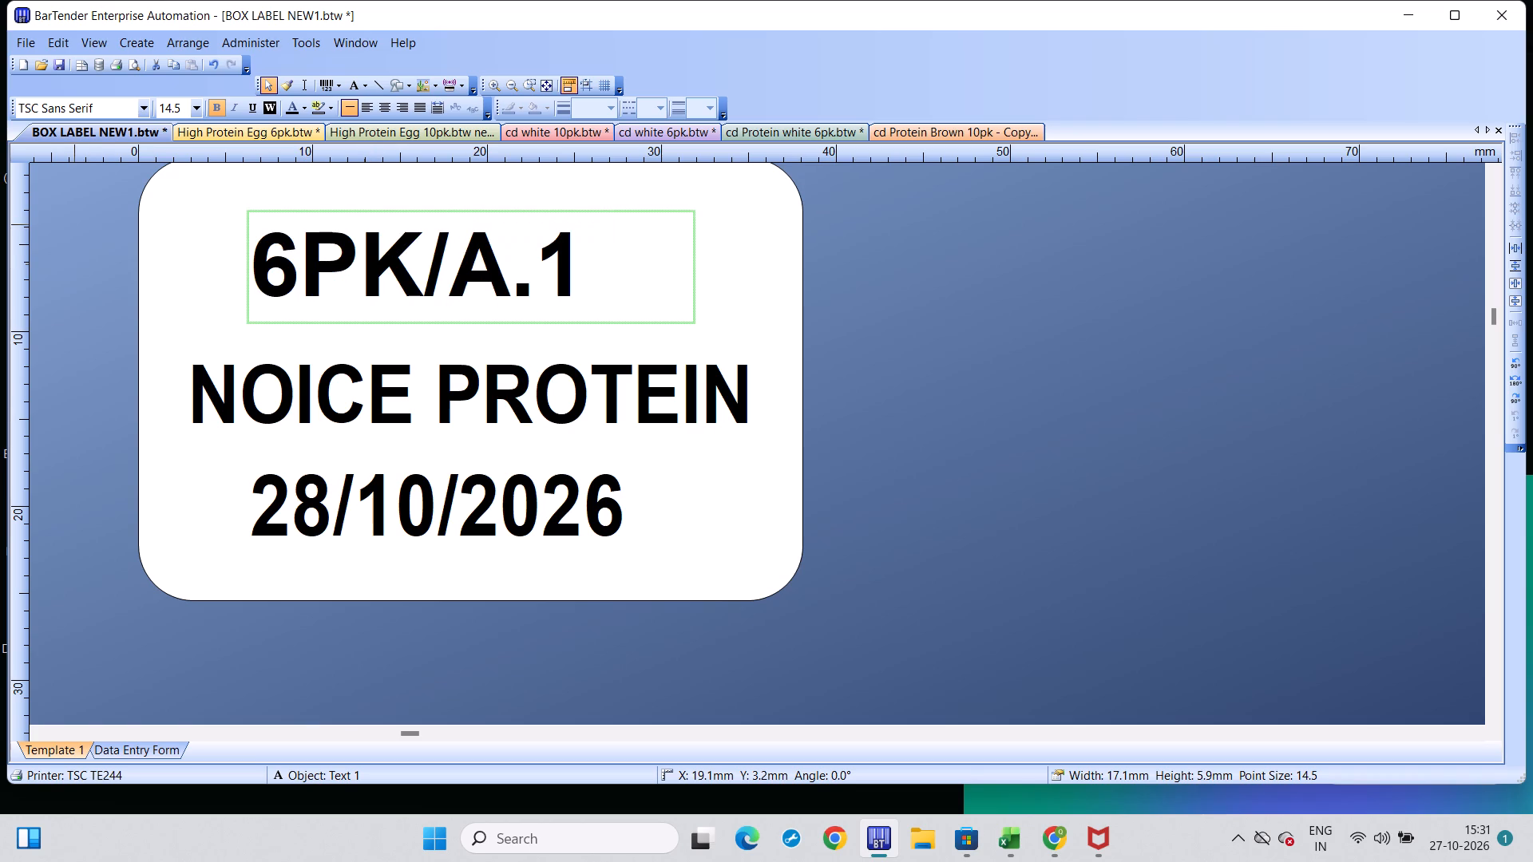
{"action": "type", "text": "10"}
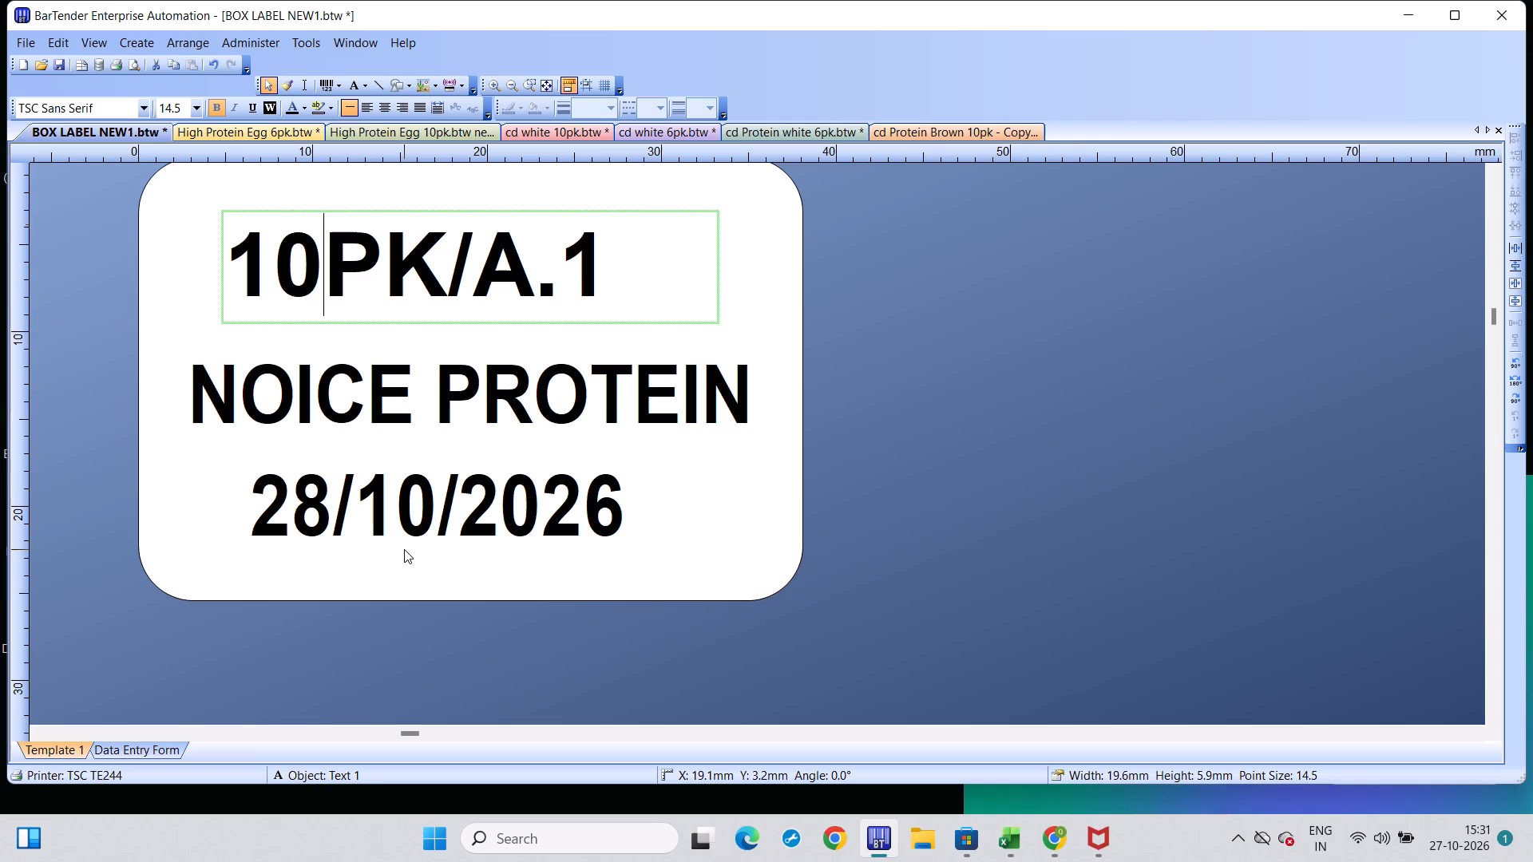
Print 150 copies of the NOICE PROTEIN 10PK/A.1 box label on the TSC TE244 printer.
{"action": "key", "text": "ctrl+p"}
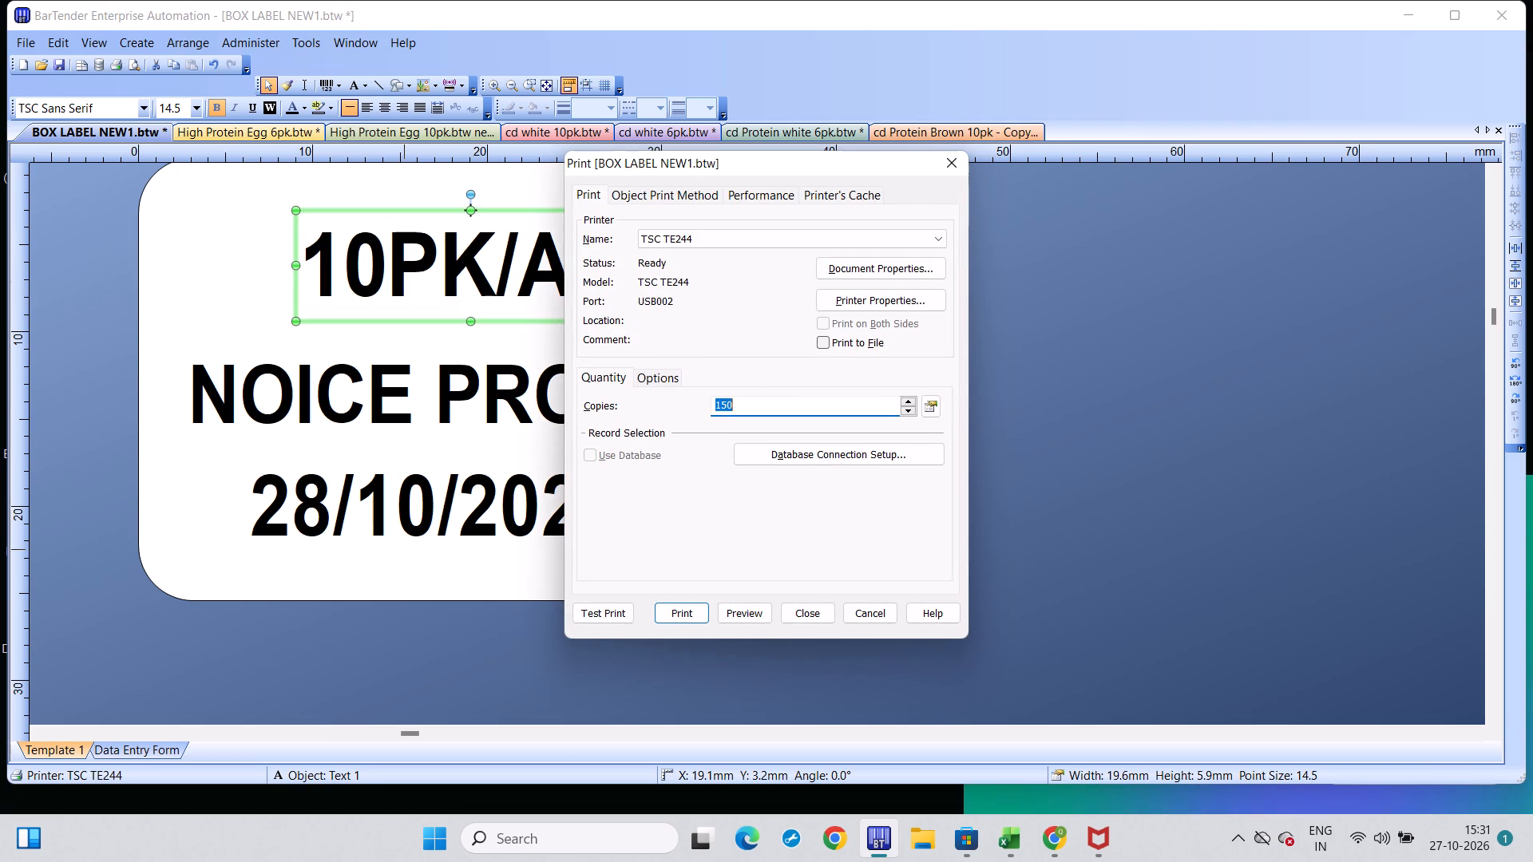
{"action": "left_click", "coordinate": [747, 400]}
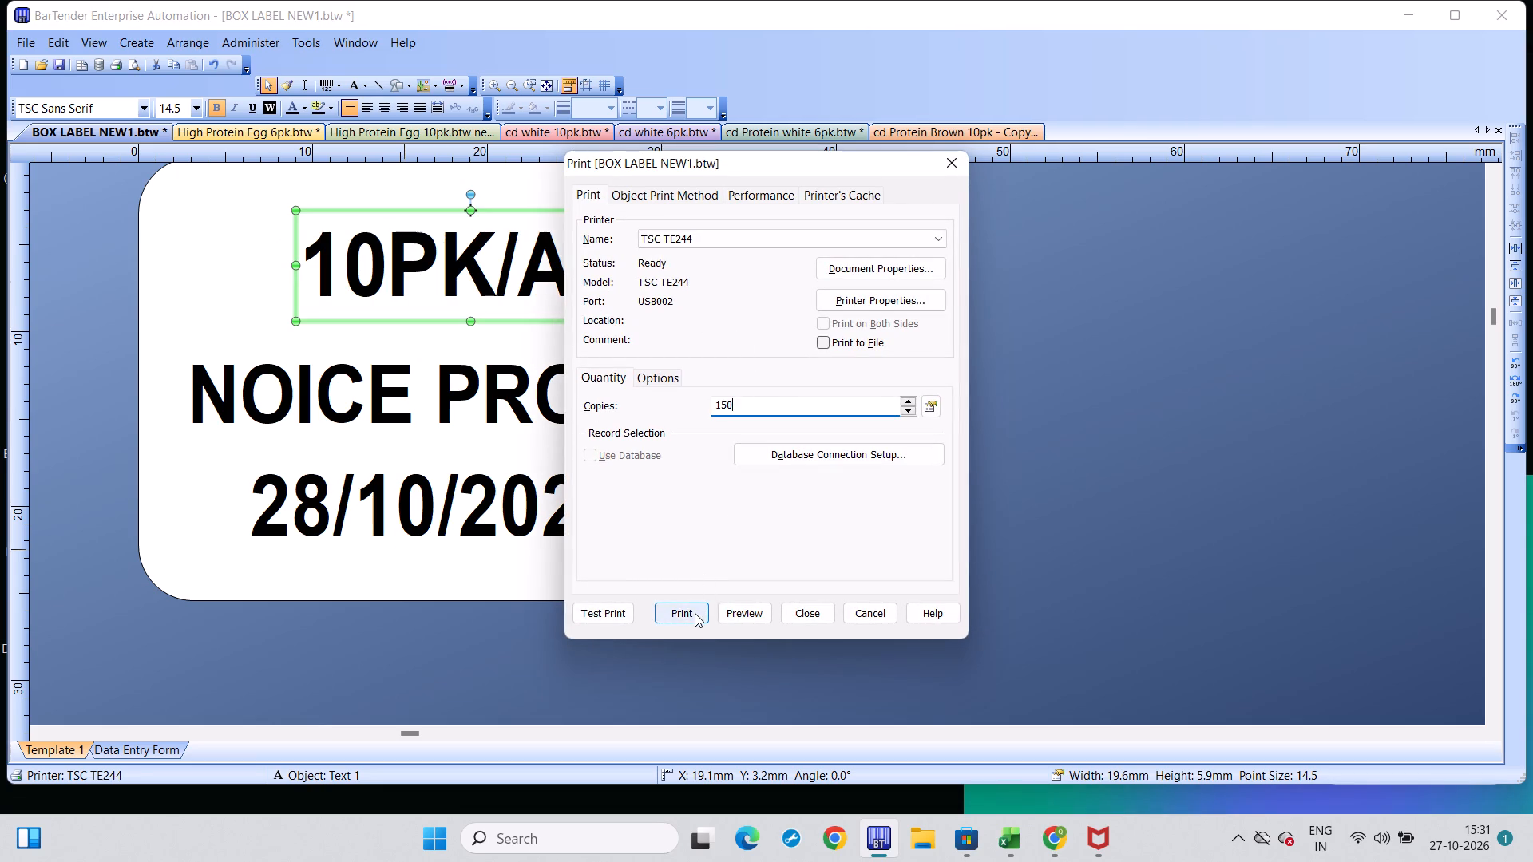
{"action": "left_click", "coordinate": [695, 613]}
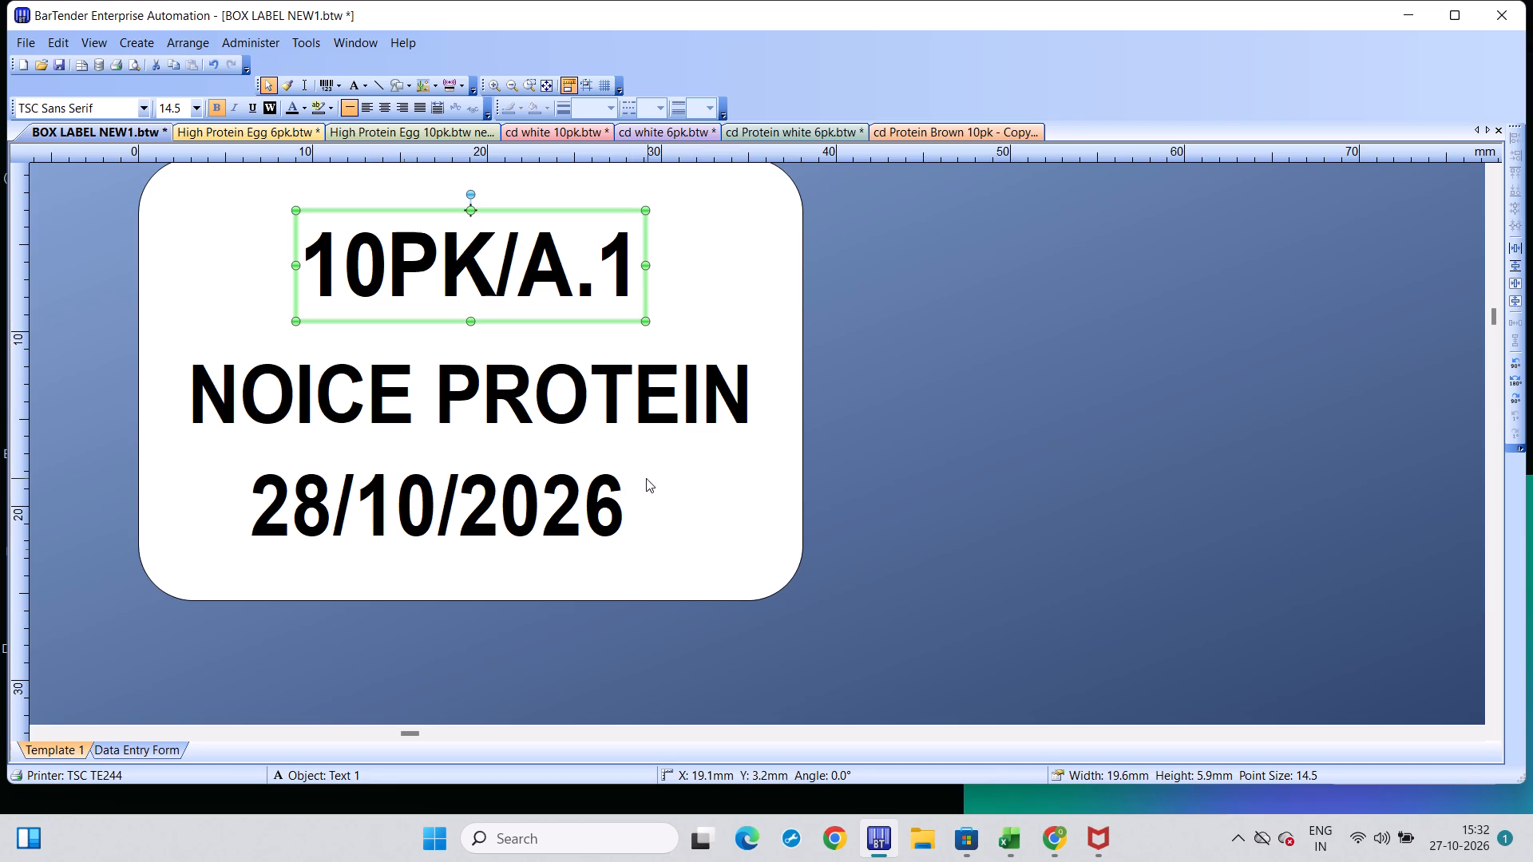
Replace the product name on the box label with PROTEIN MAX.
{"action": "left_click", "coordinate": [640, 393]}
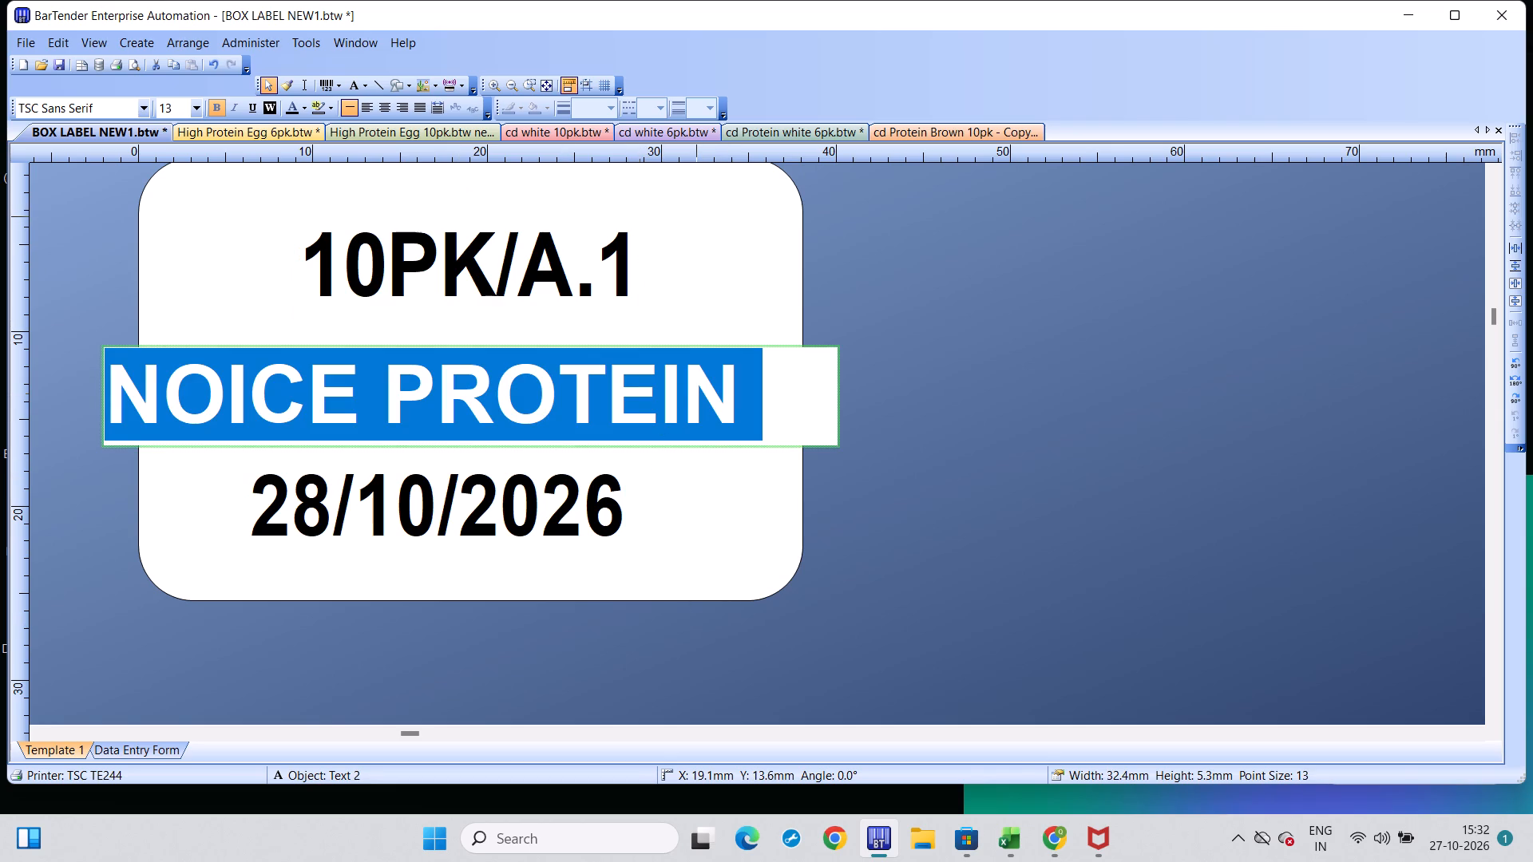
{"action": "left_click", "coordinate": [733, 378]}
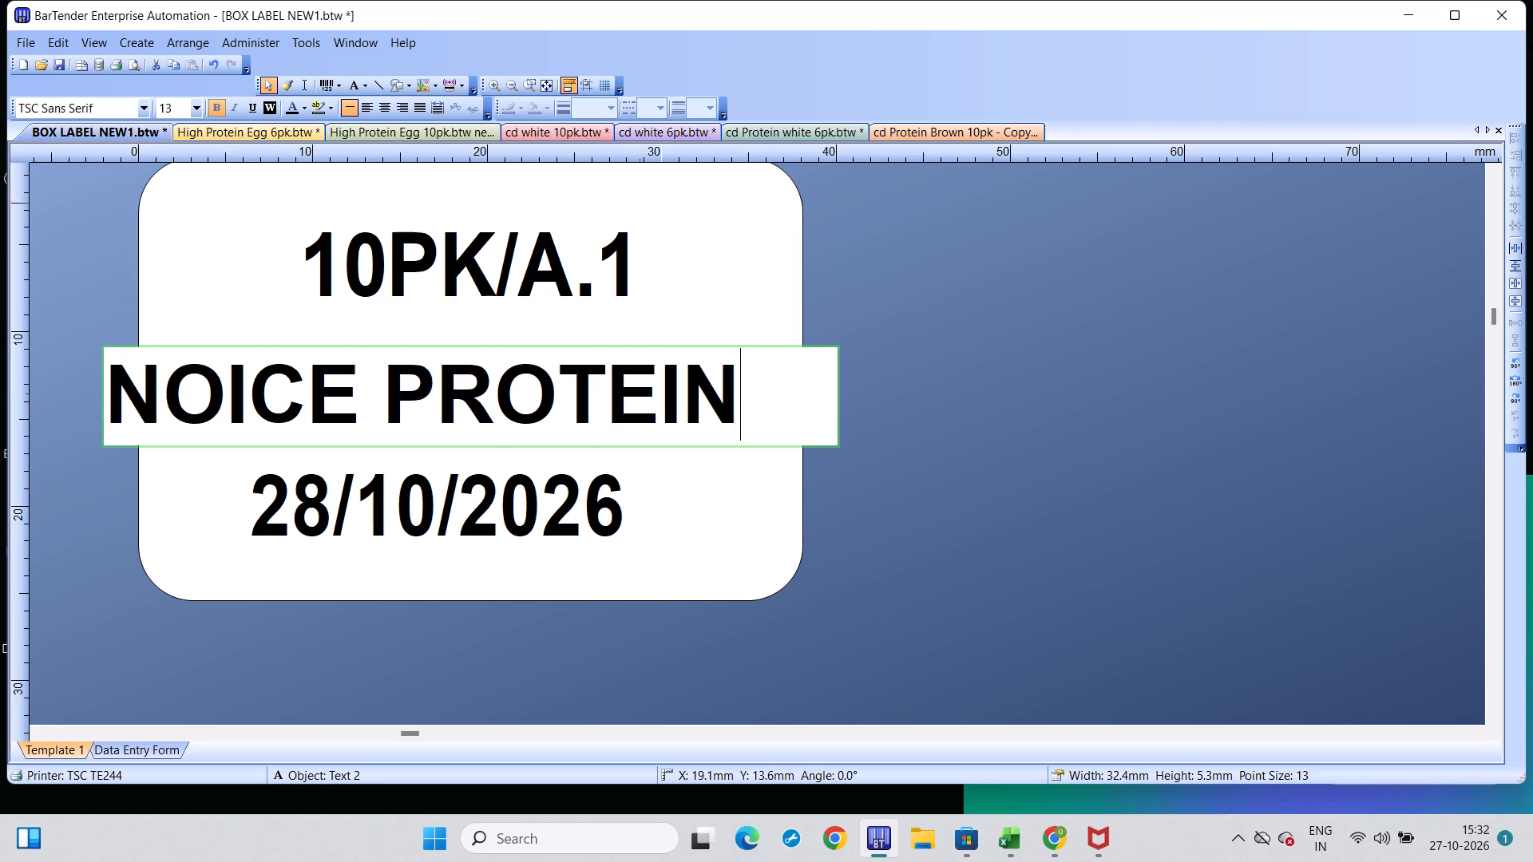
{"action": "key", "text": "BackSpace"}
{"action": "key", "text": "BackSpace"}
{"action": "key", "text": "BackSpace"}
{"action": "key", "text": "BackSpace"}
{"action": "key", "text": "BackSpace"}
{"action": "key", "text": "BackSpace"}
{"action": "key", "text": "BackSpace"}
{"action": "key", "text": "BackSpace"}
{"action": "key", "text": "BackSpace"}
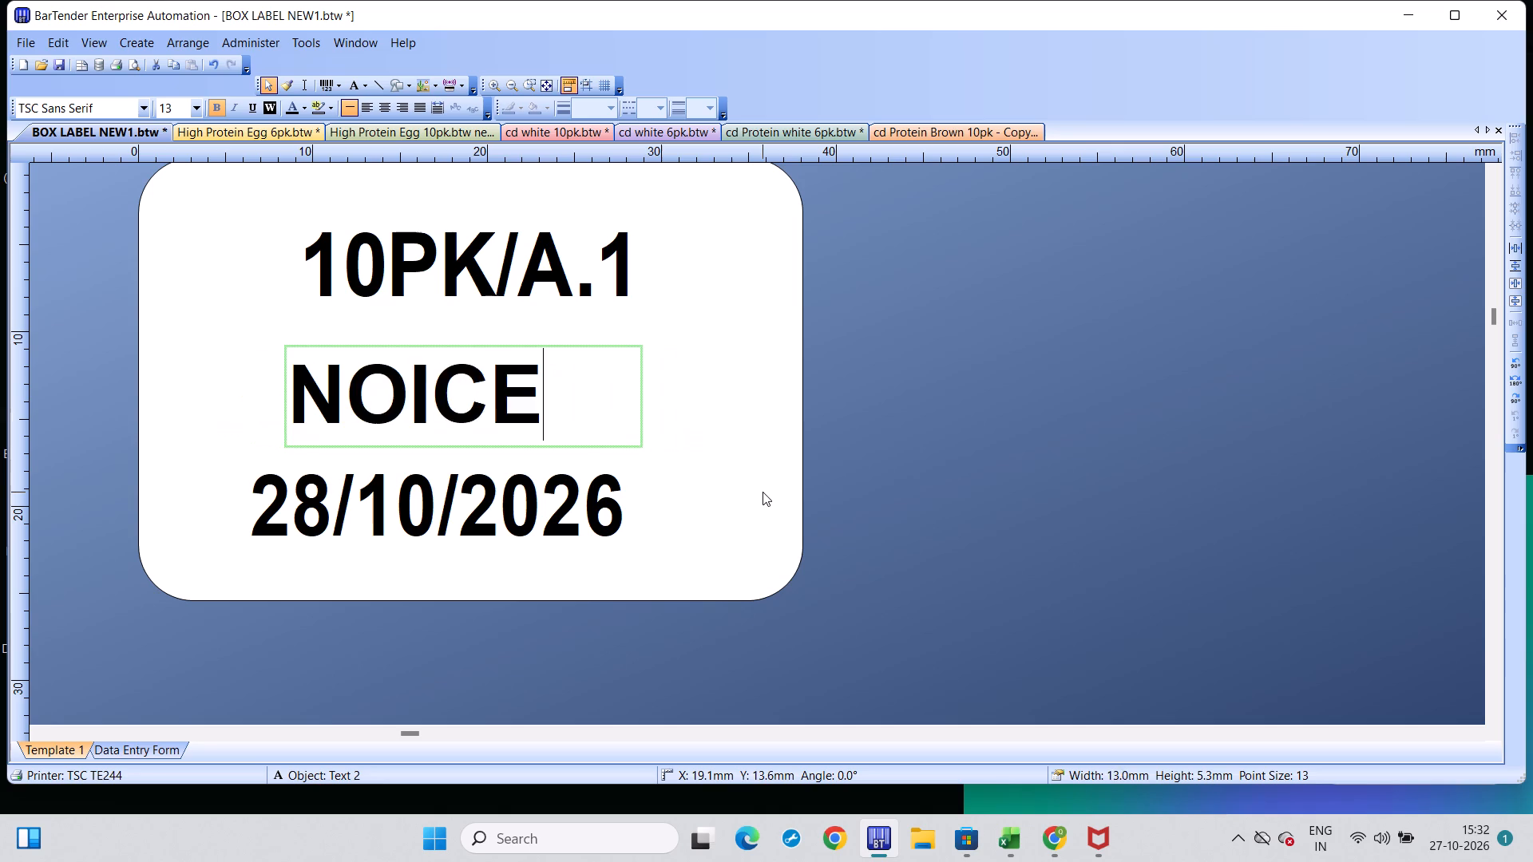
{"action": "key", "text": "BackSpace"}
{"action": "key", "text": "BackSpace"}
{"action": "key", "text": "BackSpace"}
{"action": "key", "text": "BackSpace"}
{"action": "type", "text": "PROY"}
{"action": "key", "text": "BackSpace"}
{"action": "type", "text": "TEIN MAX"}
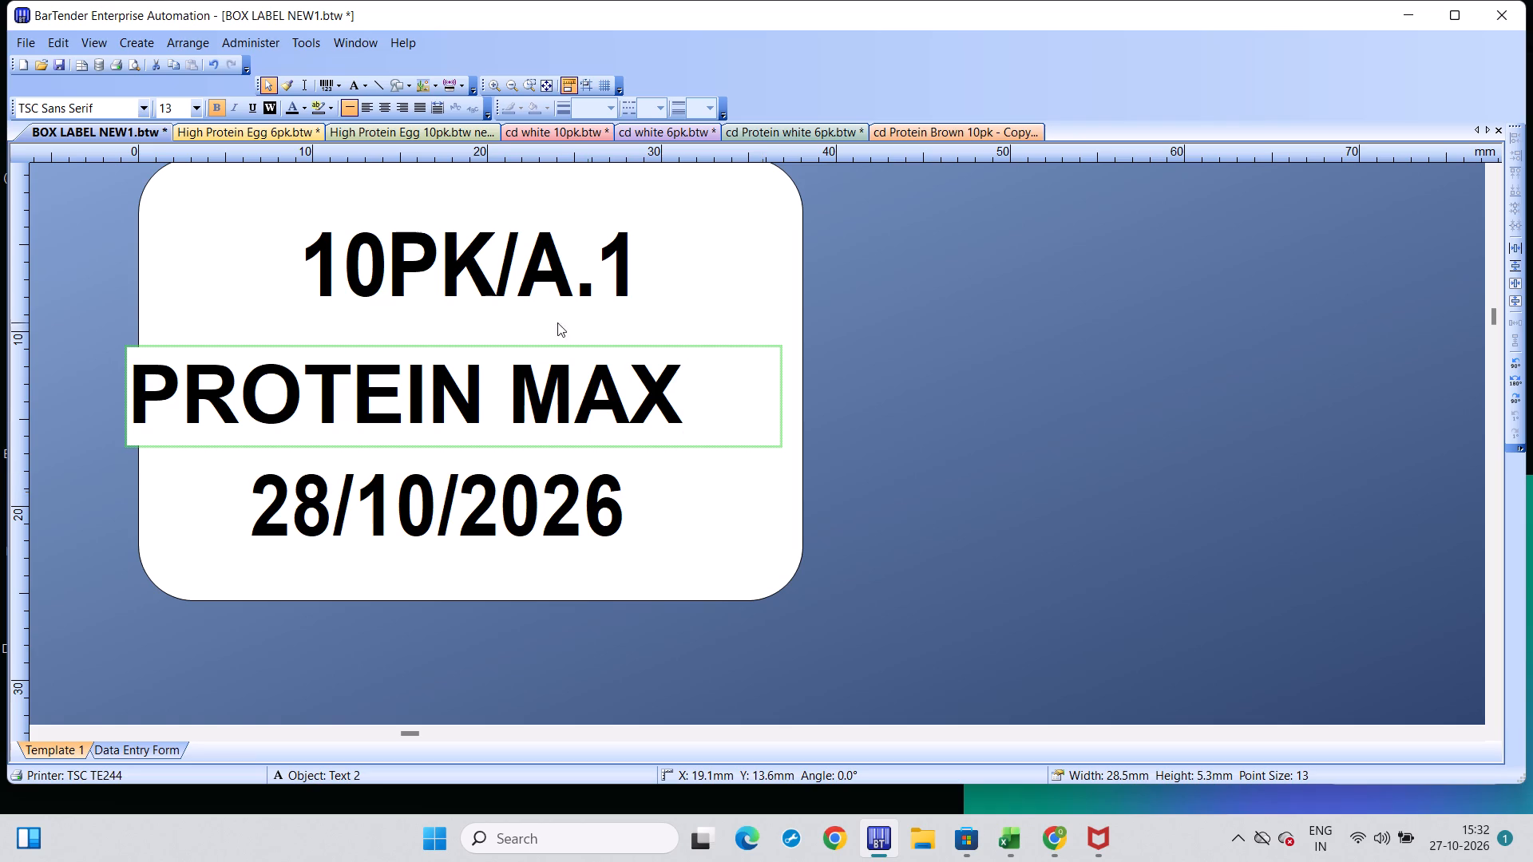
Change the pack size line above the product name to 06PK/A.1.
{"action": "left_click", "coordinate": [378, 259]}
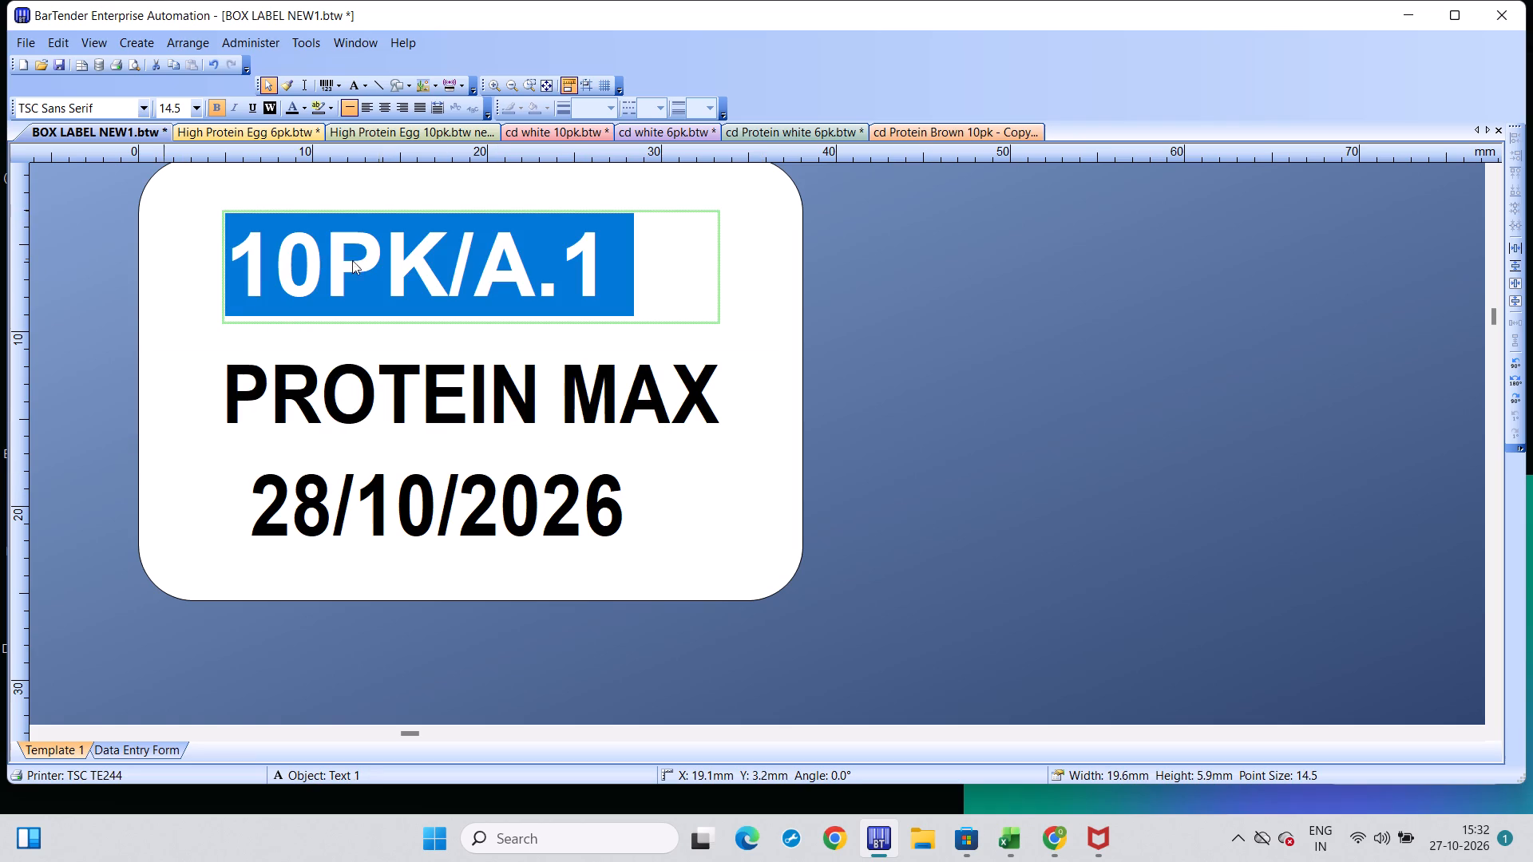
{"action": "left_click", "coordinate": [324, 266]}
{"action": "key", "text": "BackSpace"}
{"action": "key", "text": "BackSpace"}
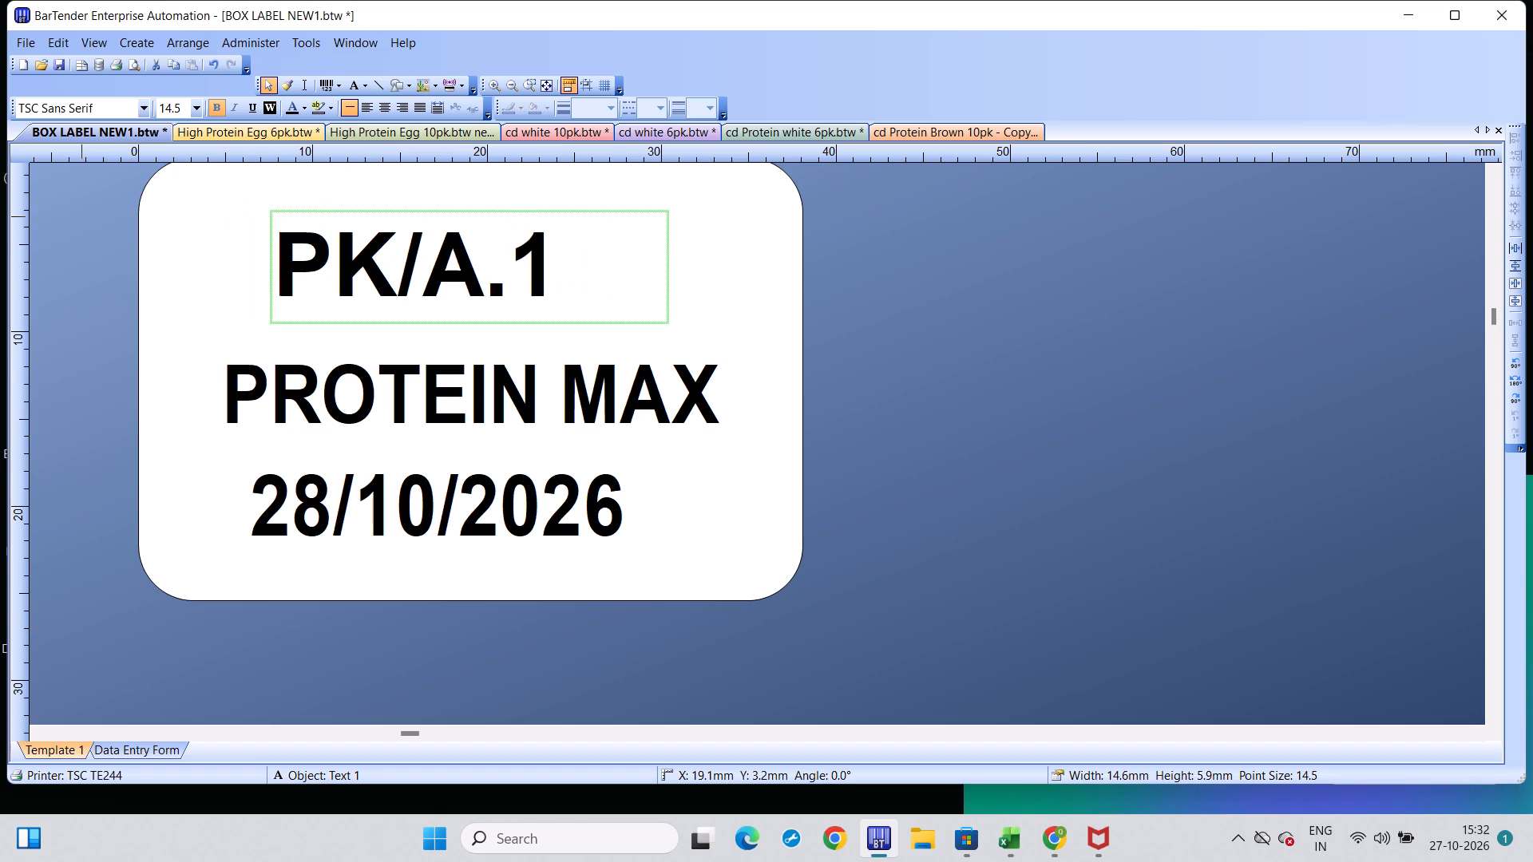
{"action": "type", "text": "06"}
Print 50 copies of the PROTEIN MAX 06PK/A.1 box label on the TSC TE244 printer.
{"action": "key", "text": "ctrl+p"}
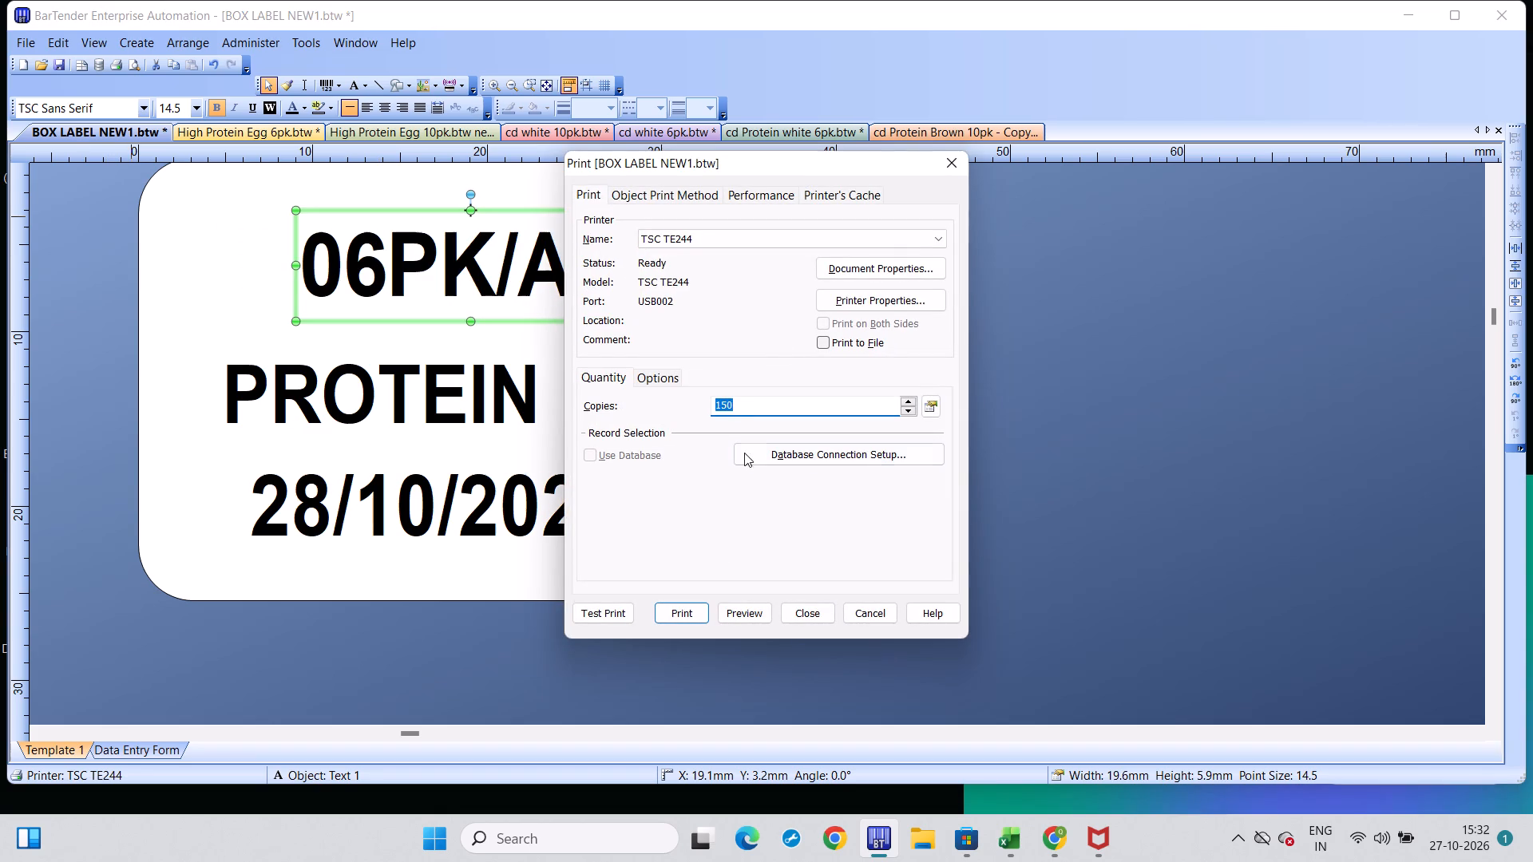
{"action": "left_click", "coordinate": [745, 405]}
{"action": "key", "text": "BackSpace"}
{"action": "key", "text": "BackSpace"}
{"action": "key", "text": "BackSpace"}
{"action": "type", "text": "50"}
{"action": "left_click", "coordinate": [694, 615]}
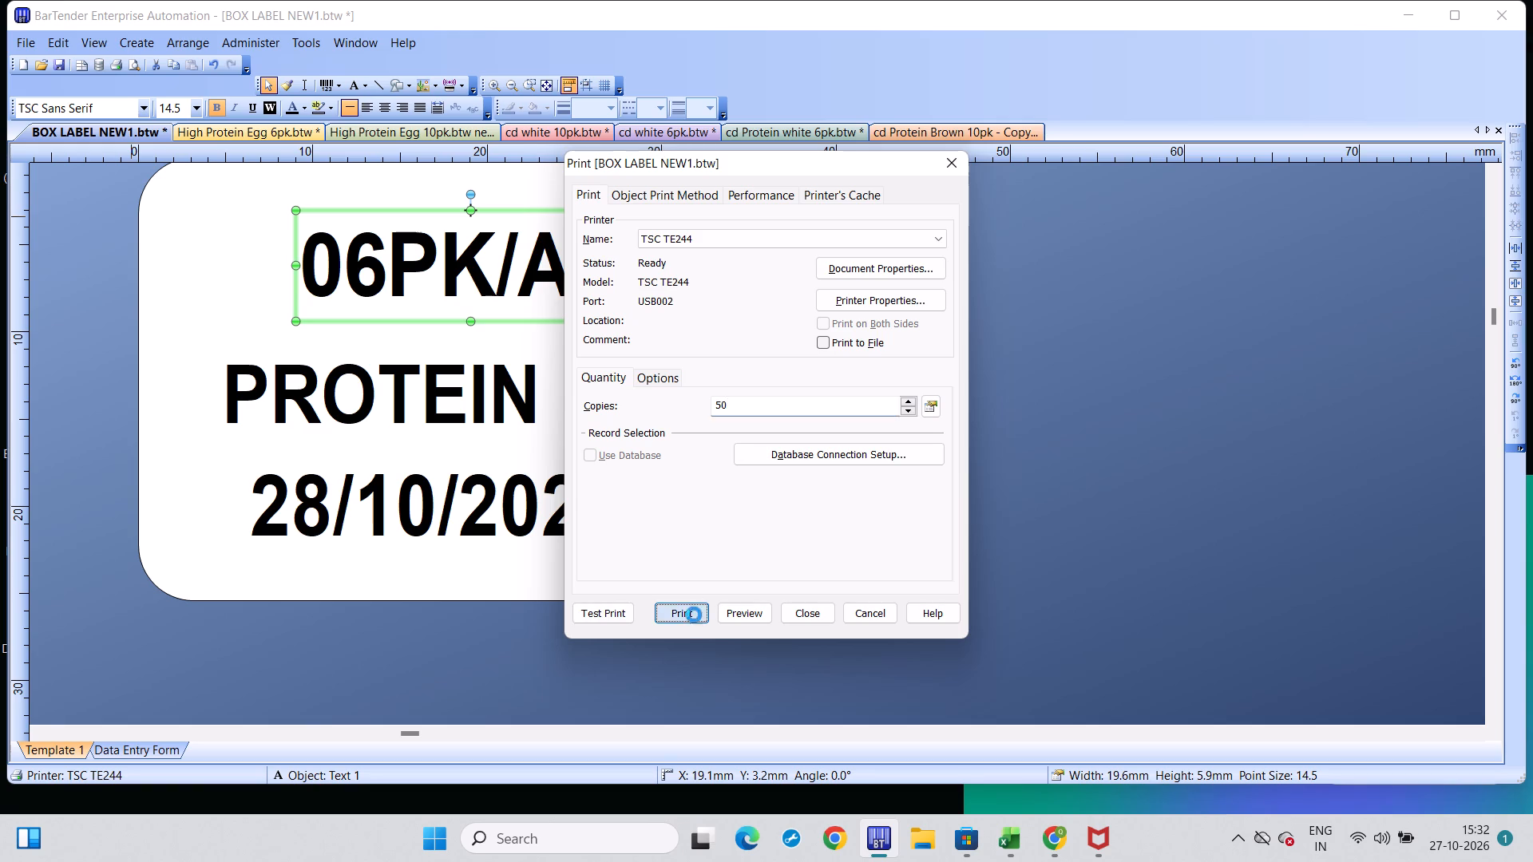
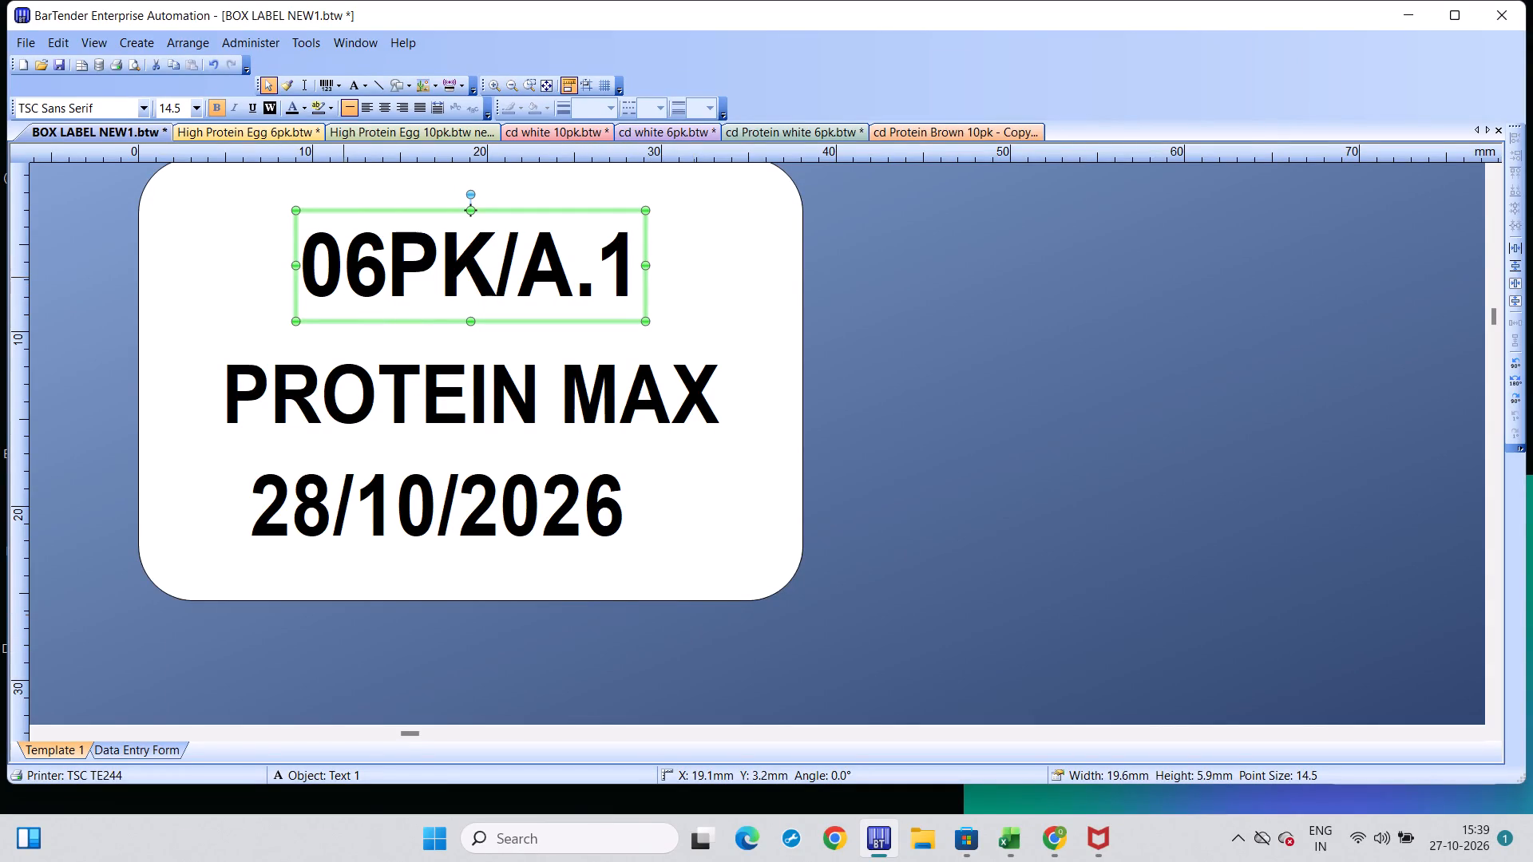
Change the pack size line above the product name to 30PK/A.1.
{"action": "left_click", "coordinate": [385, 275]}
{"action": "left_click", "coordinate": [385, 275]}
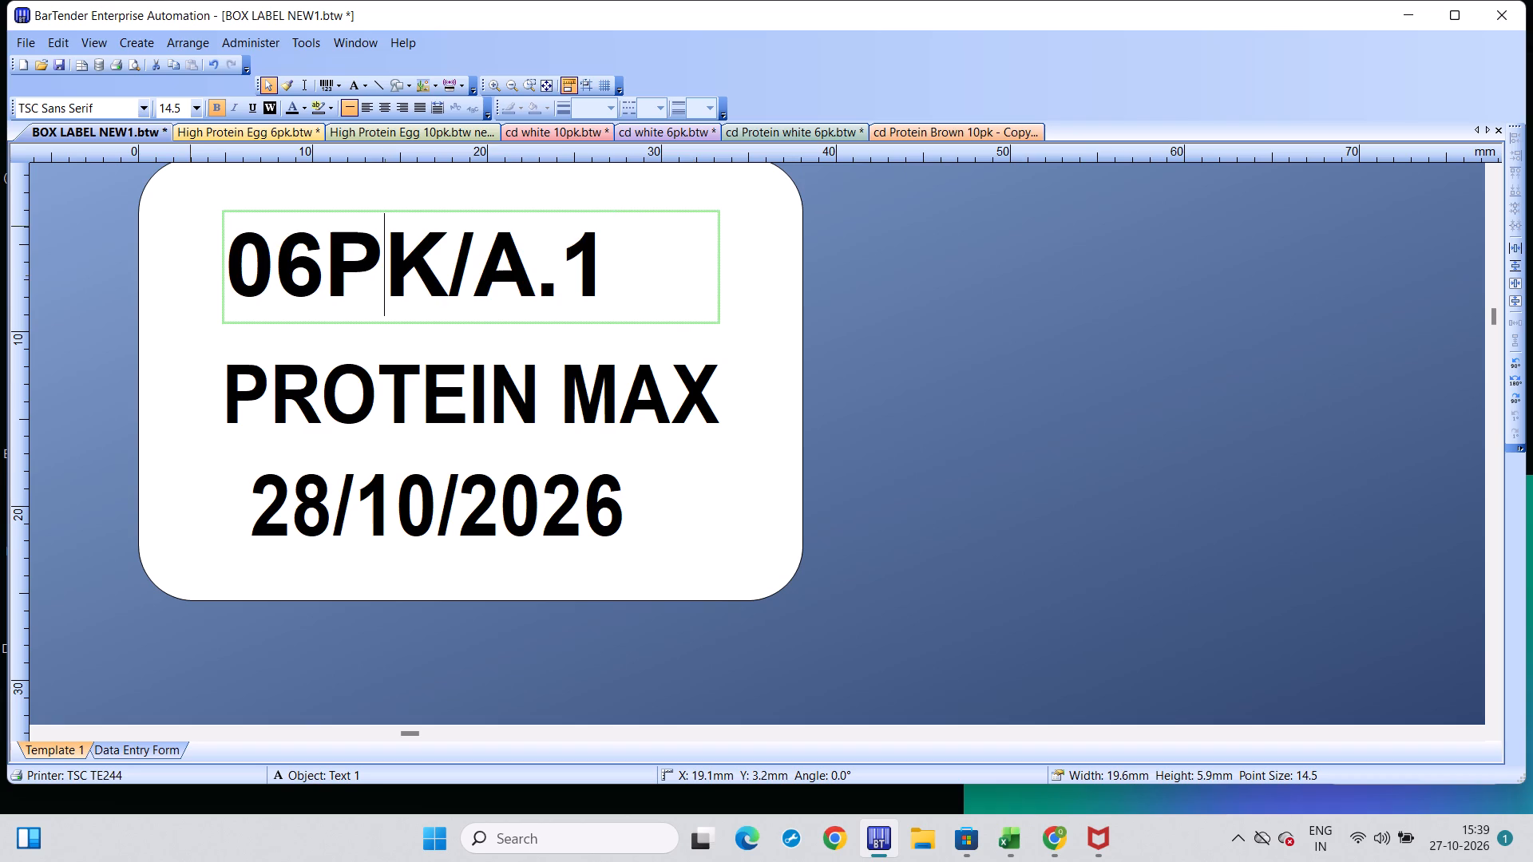
{"action": "left_click", "coordinate": [319, 262]}
{"action": "key", "text": "BackSpace"}
{"action": "key", "text": "BackSpace"}
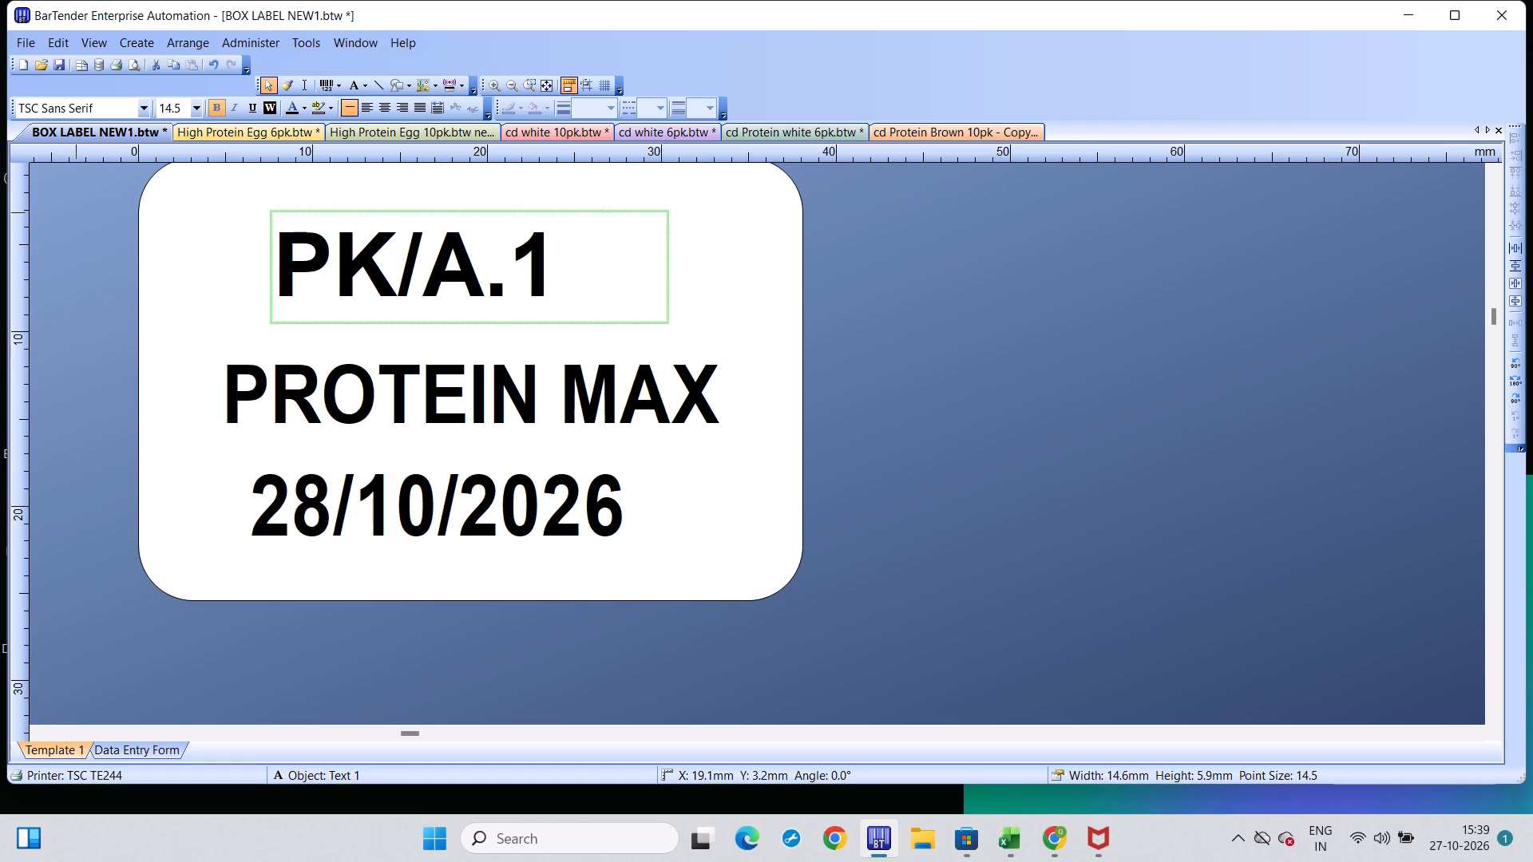
{"action": "key", "text": "3"}
{"action": "key", "text": "0"}
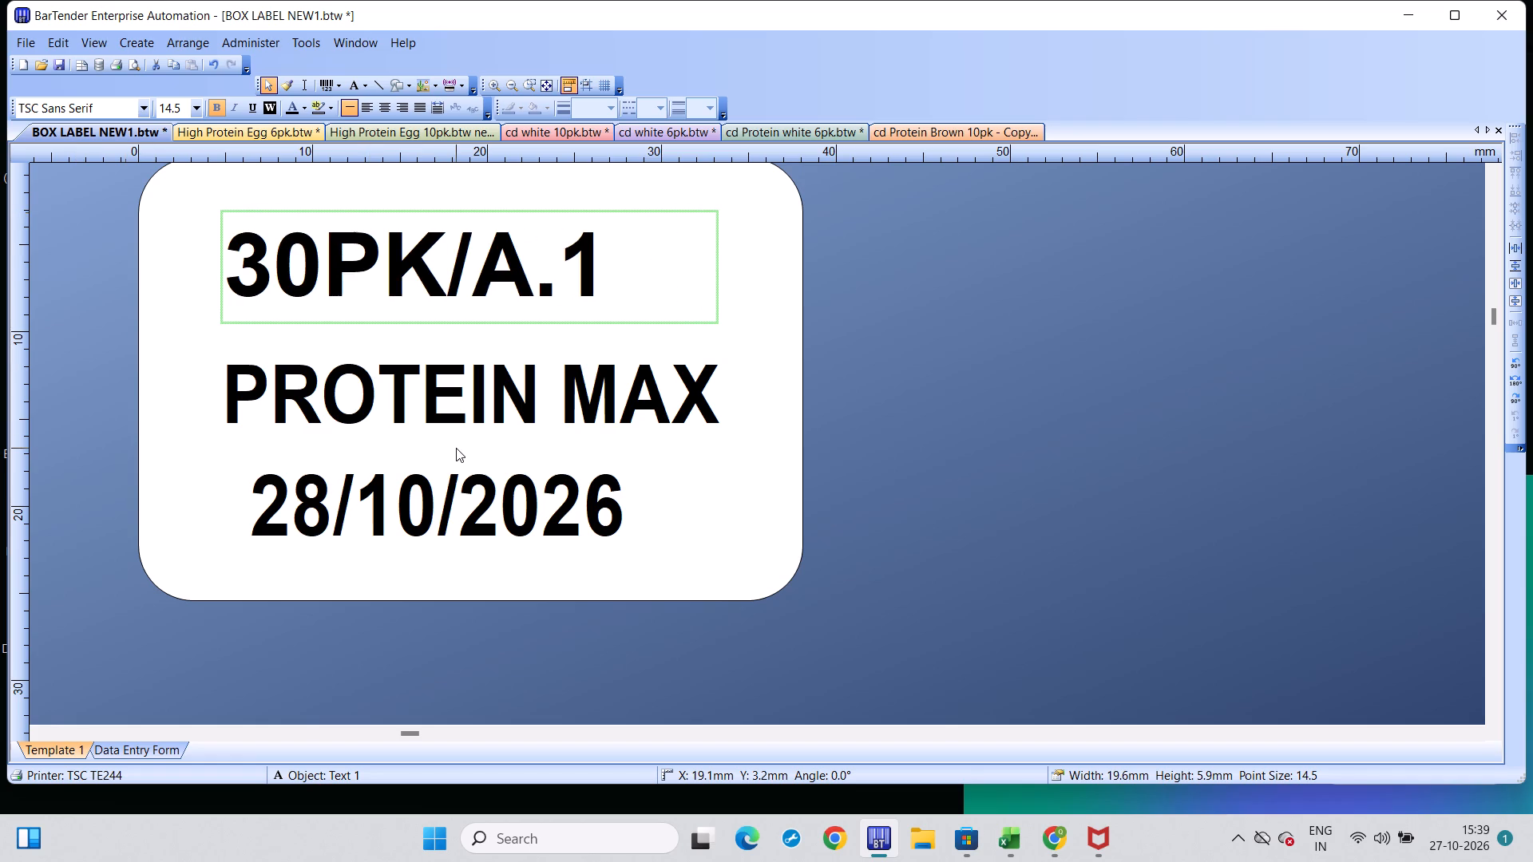
Print 10 copies of the PROTEIN MAX 30PK/A.1 box label on the TSC TE244 printer.
{"action": "key", "text": "ctrl+p"}
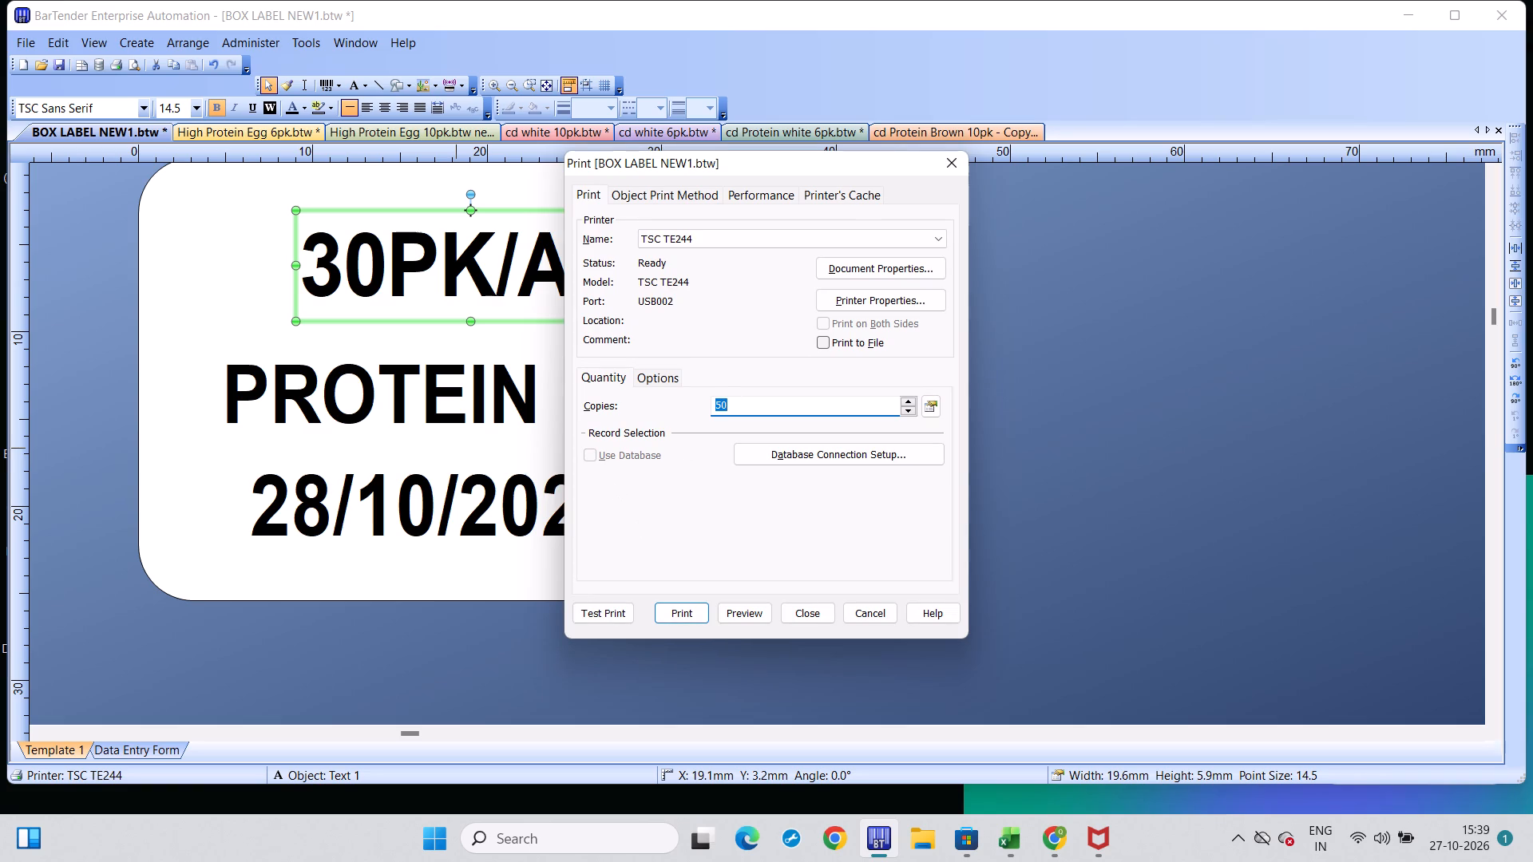
{"action": "key", "text": "BackSpace"}
{"action": "key", "text": "1"}
{"action": "key", "text": "0"}
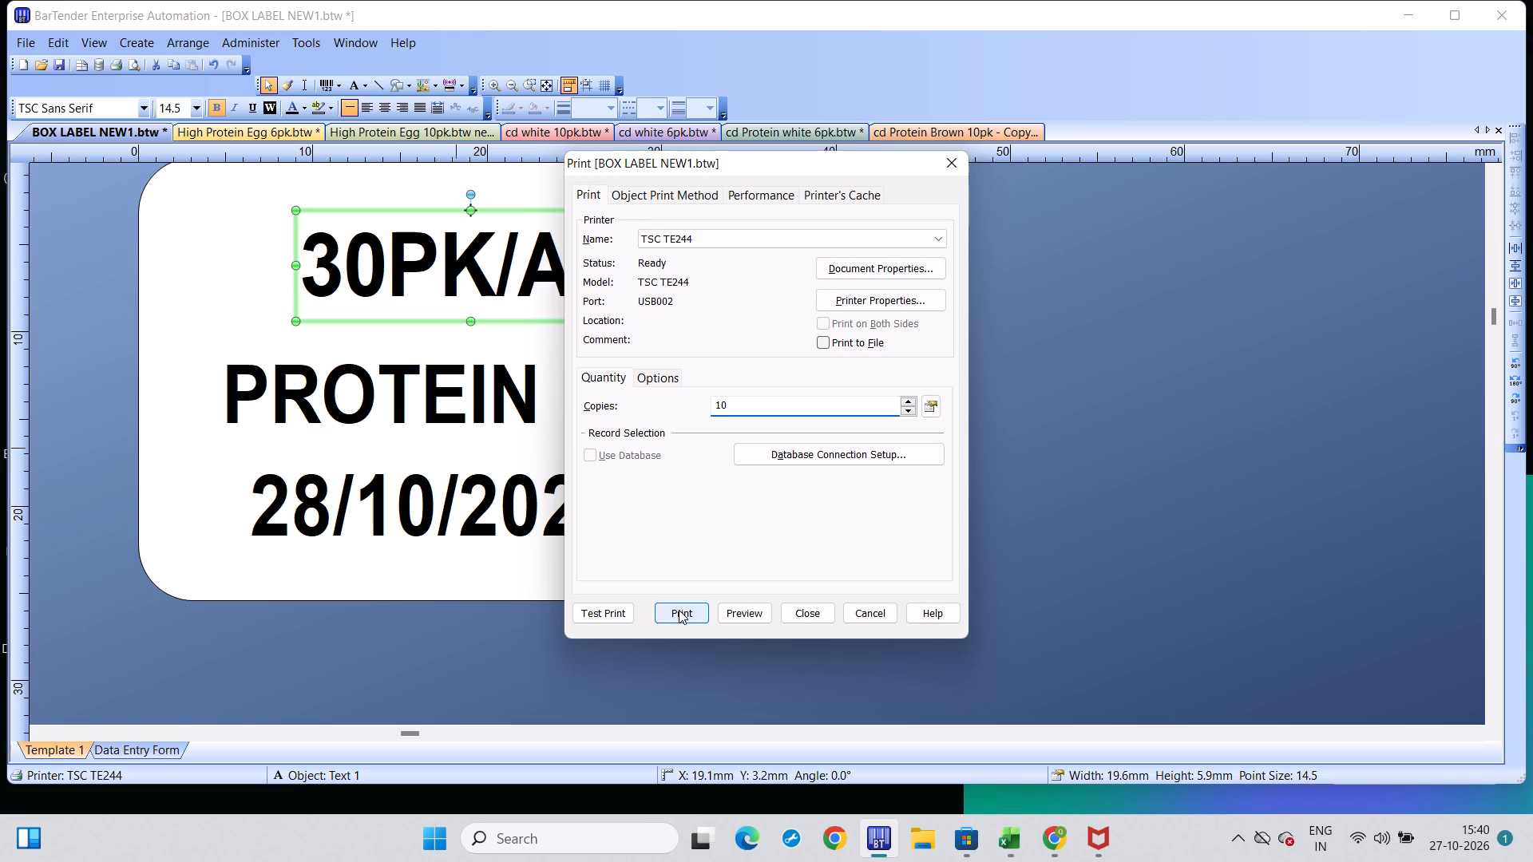
{"action": "left_click", "coordinate": [679, 610]}
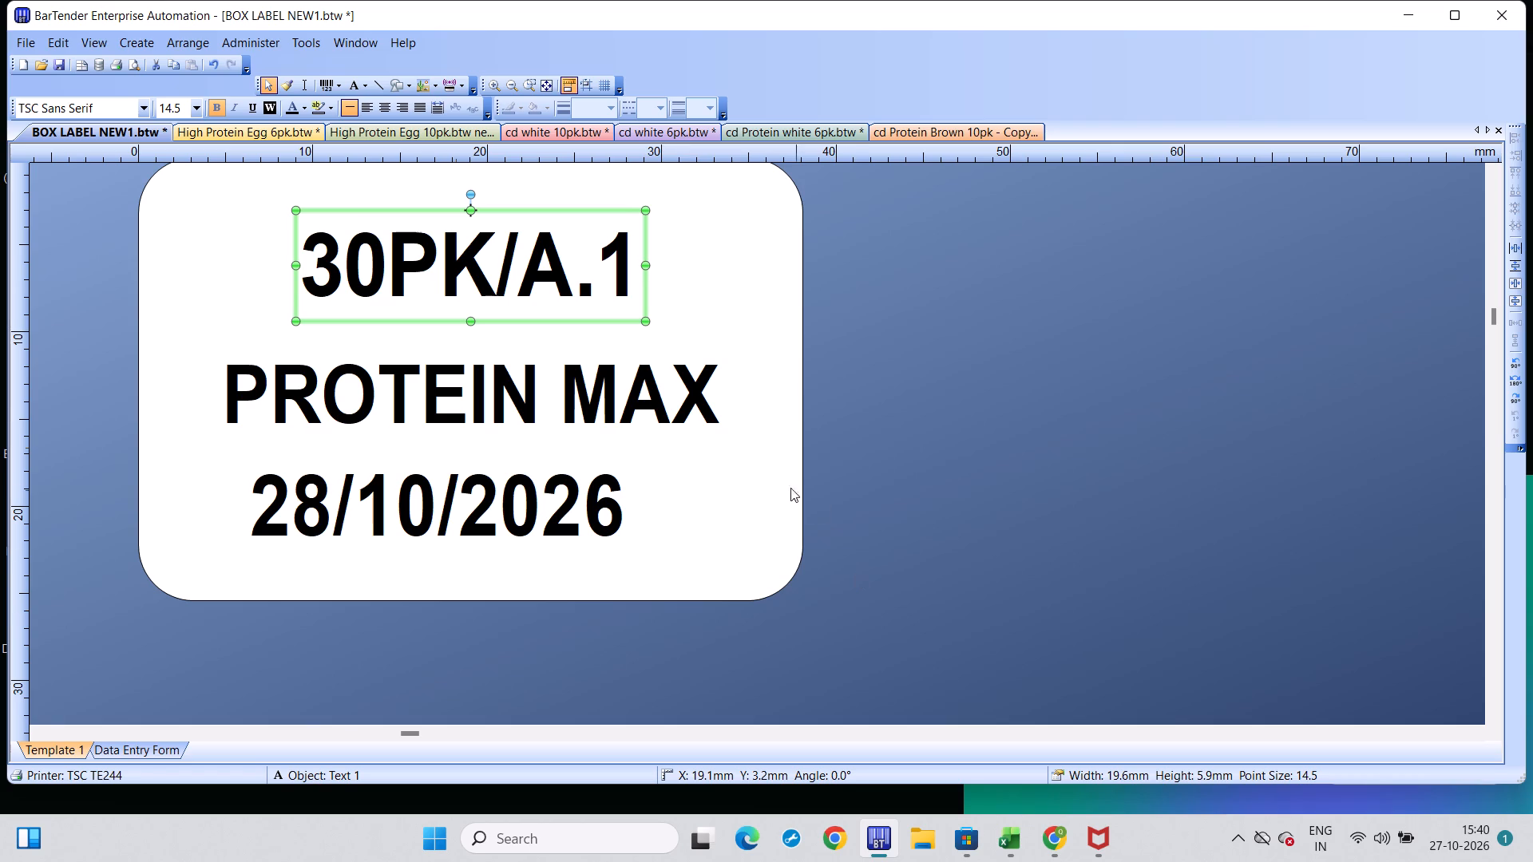
Replace the product name on the box label with FARM WHITE.
{"action": "left_click", "coordinate": [716, 410]}
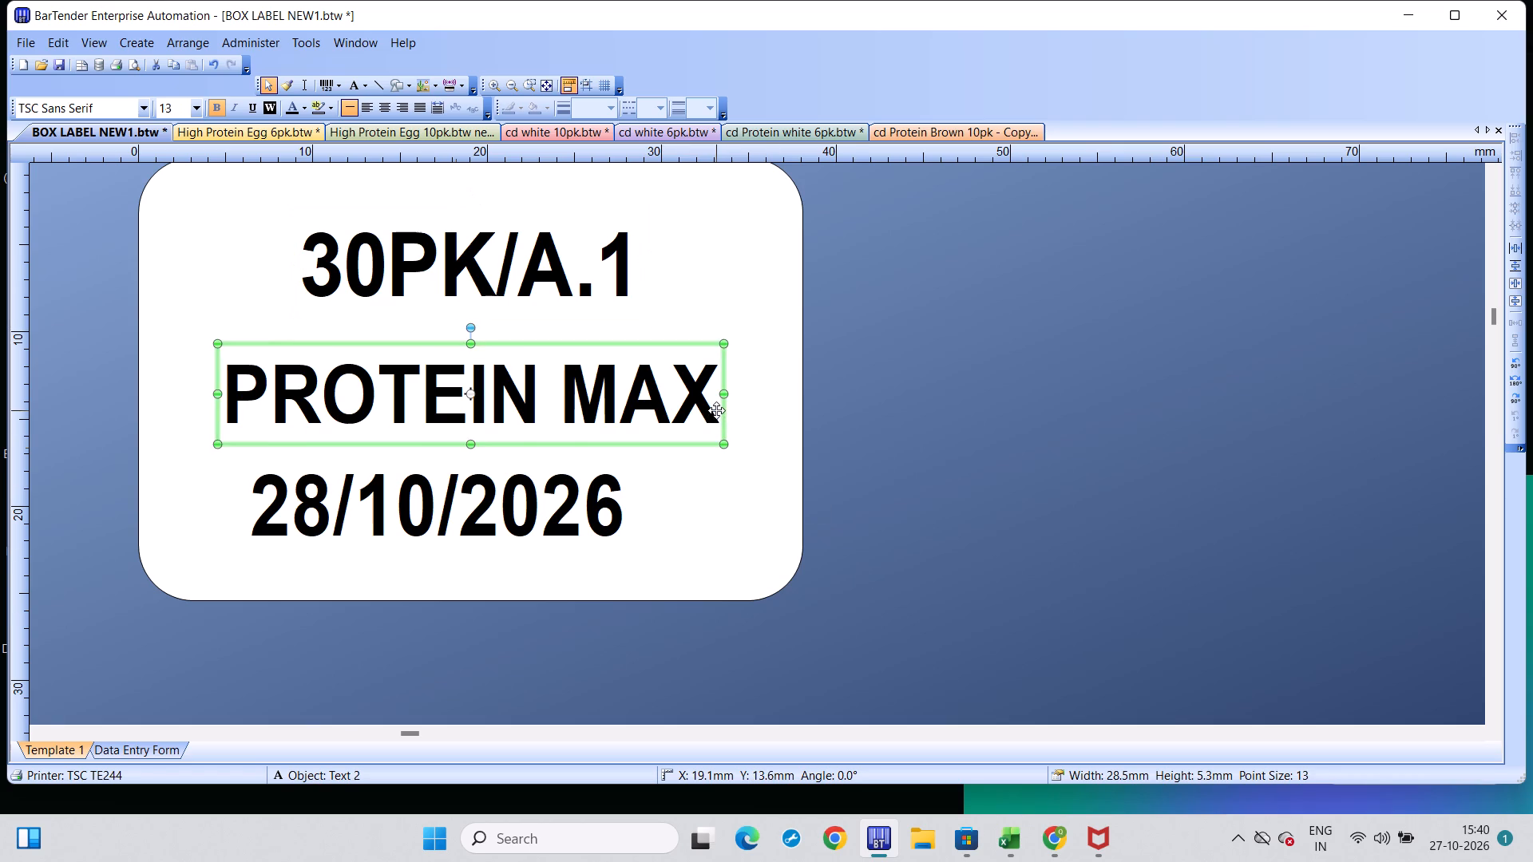
{"action": "left_click", "coordinate": [716, 410]}
{"action": "left_click", "coordinate": [716, 410]}
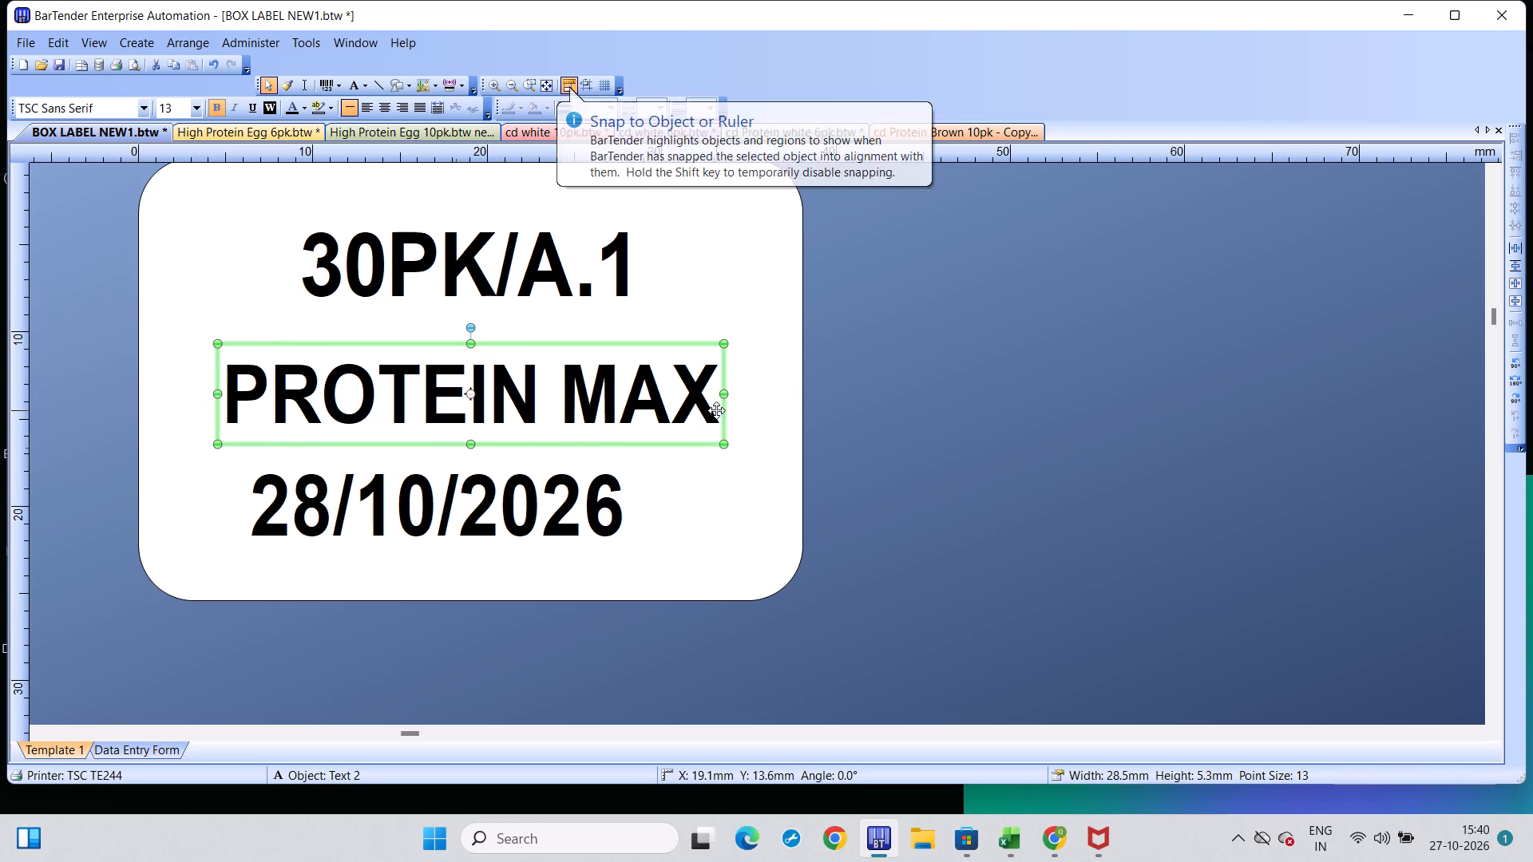
{"action": "left_click", "coordinate": [716, 410]}
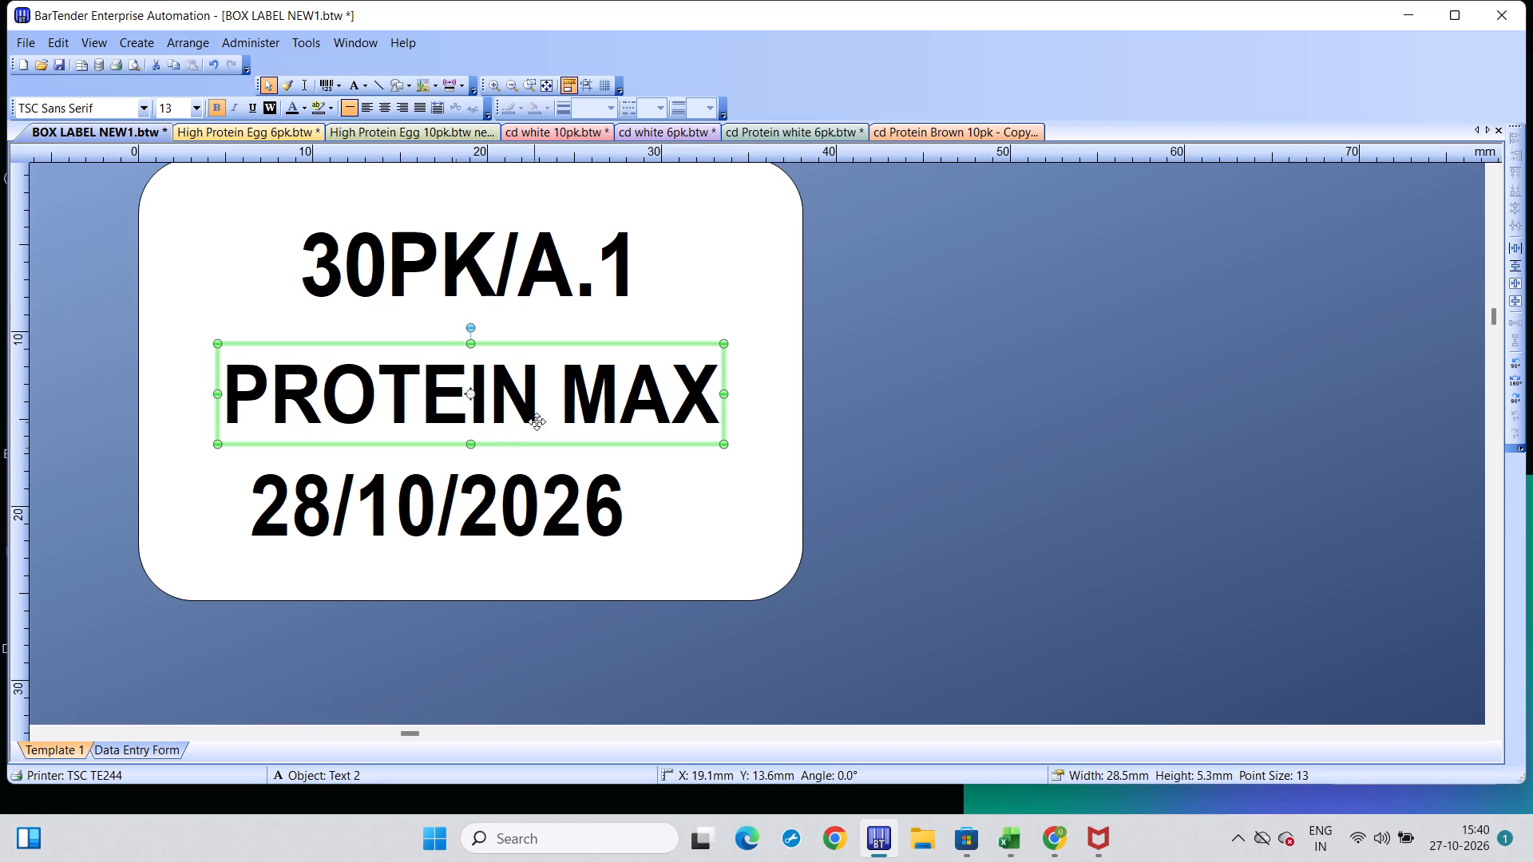
{"action": "left_click", "coordinate": [708, 393]}
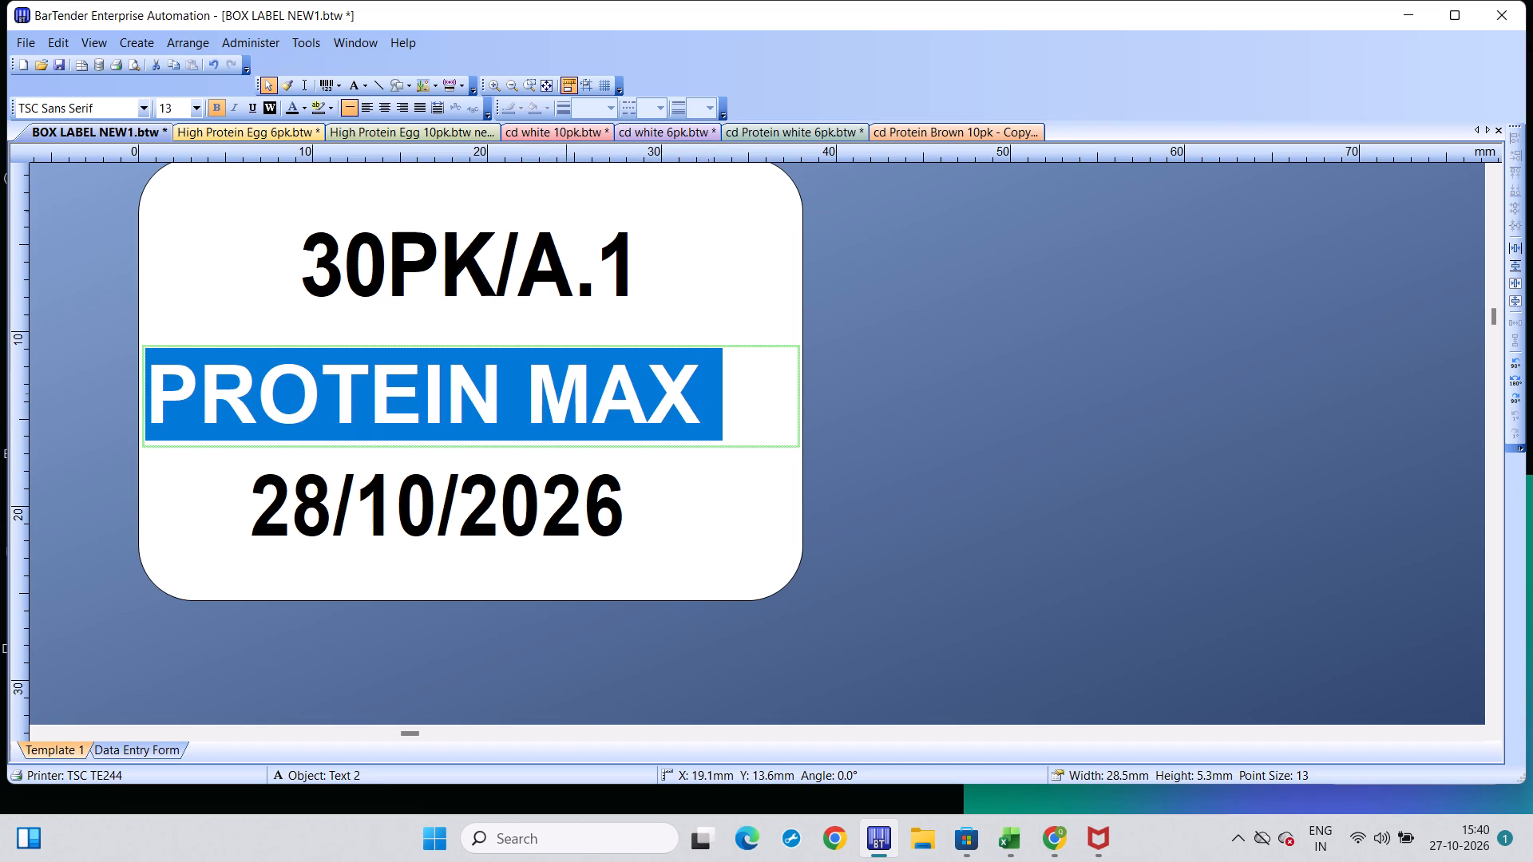
{"action": "left_click", "coordinate": [695, 391]}
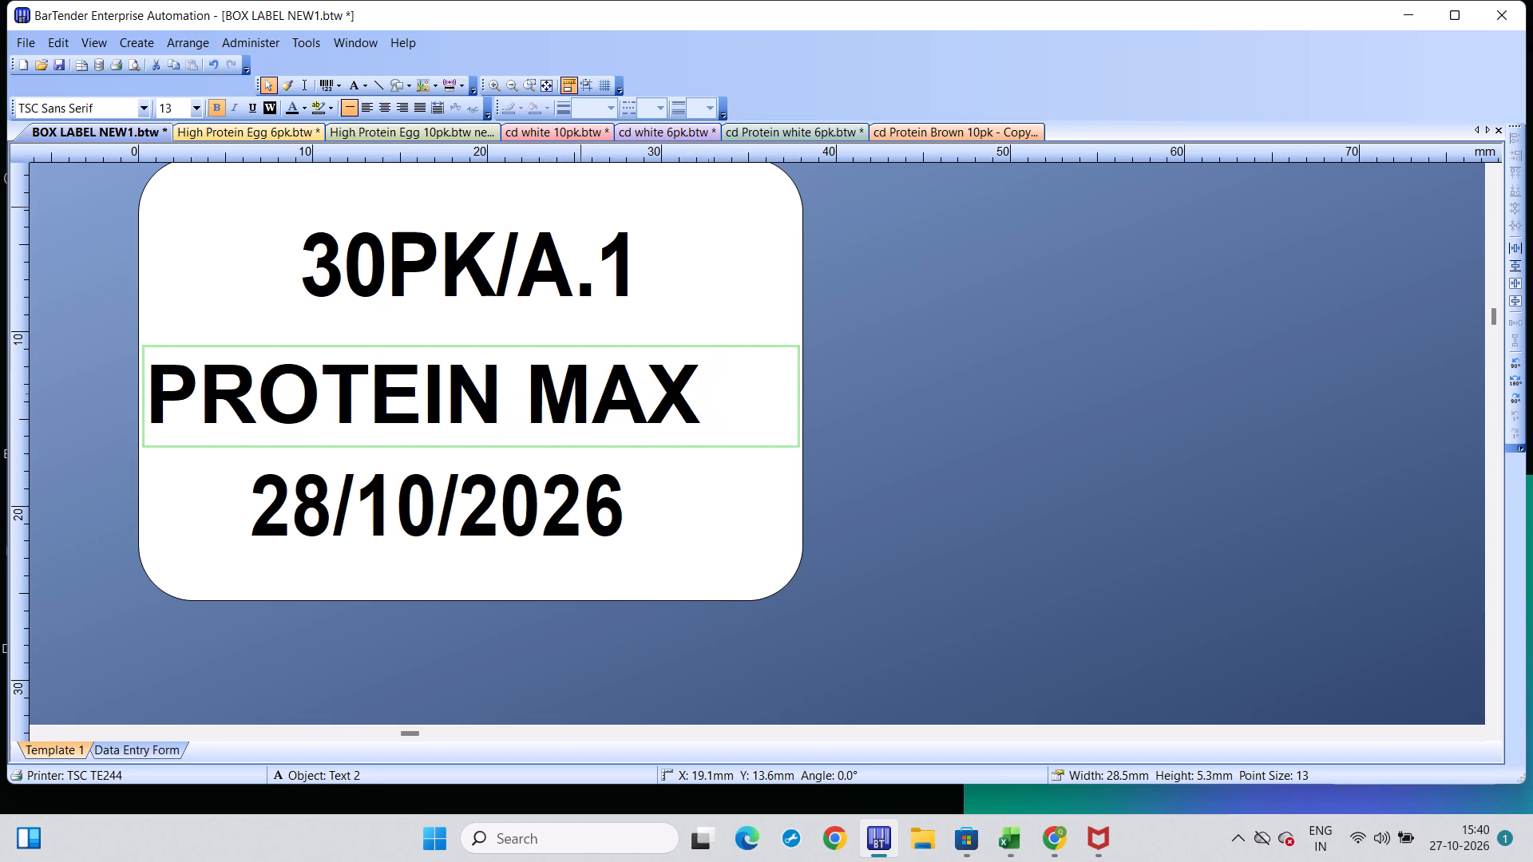
{"action": "key", "text": "BackSpace"}
{"action": "key", "text": "BackSpace"}
{"action": "key", "text": "BackSpace"}
{"action": "key", "text": "BackSpace"}
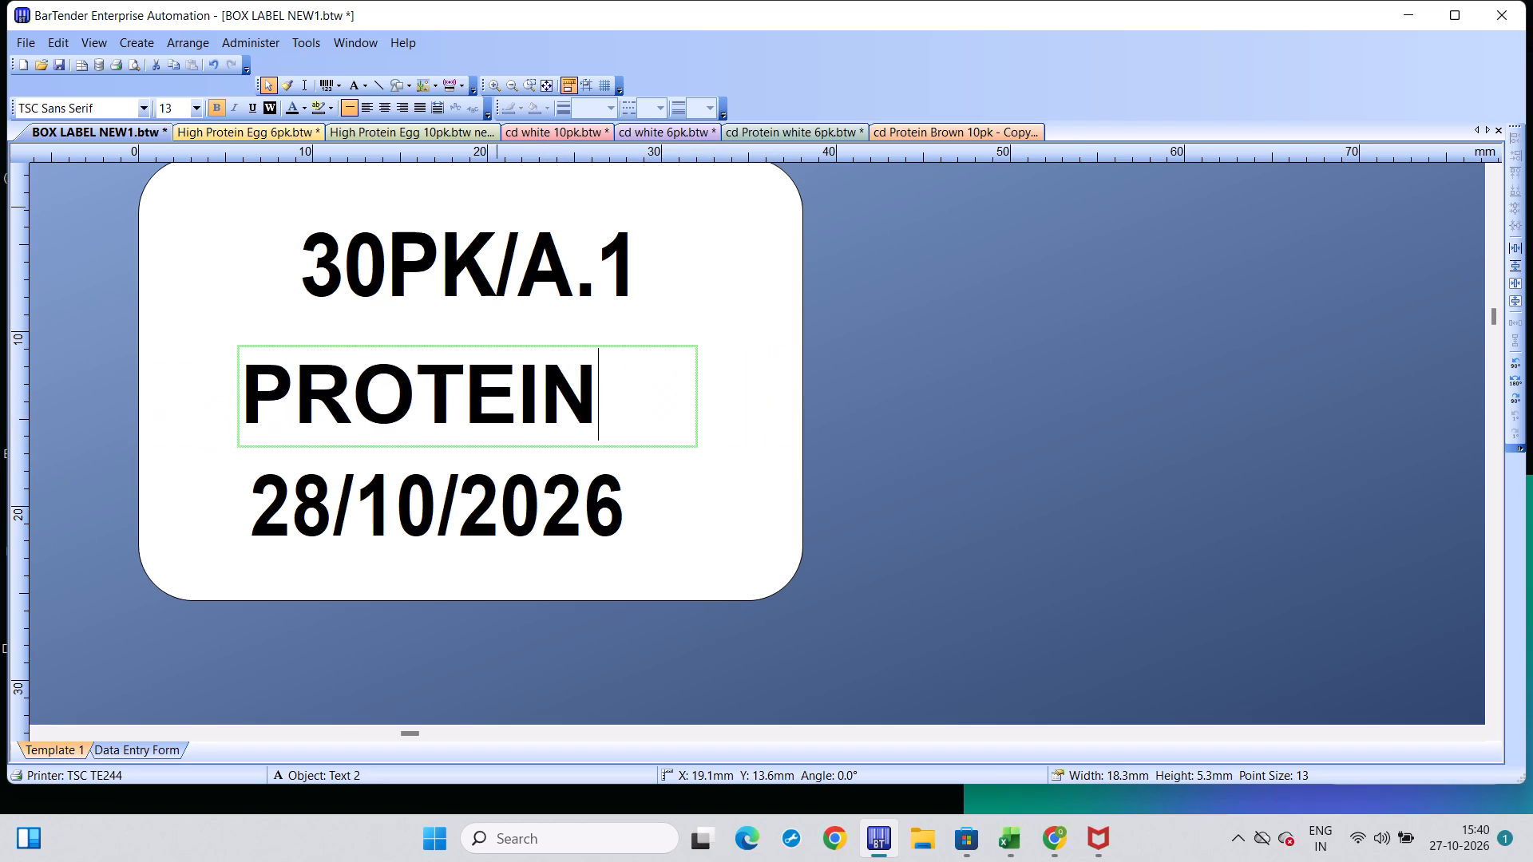
{"action": "key", "text": "BackSpace"}
{"action": "key", "text": "BackSpace"}
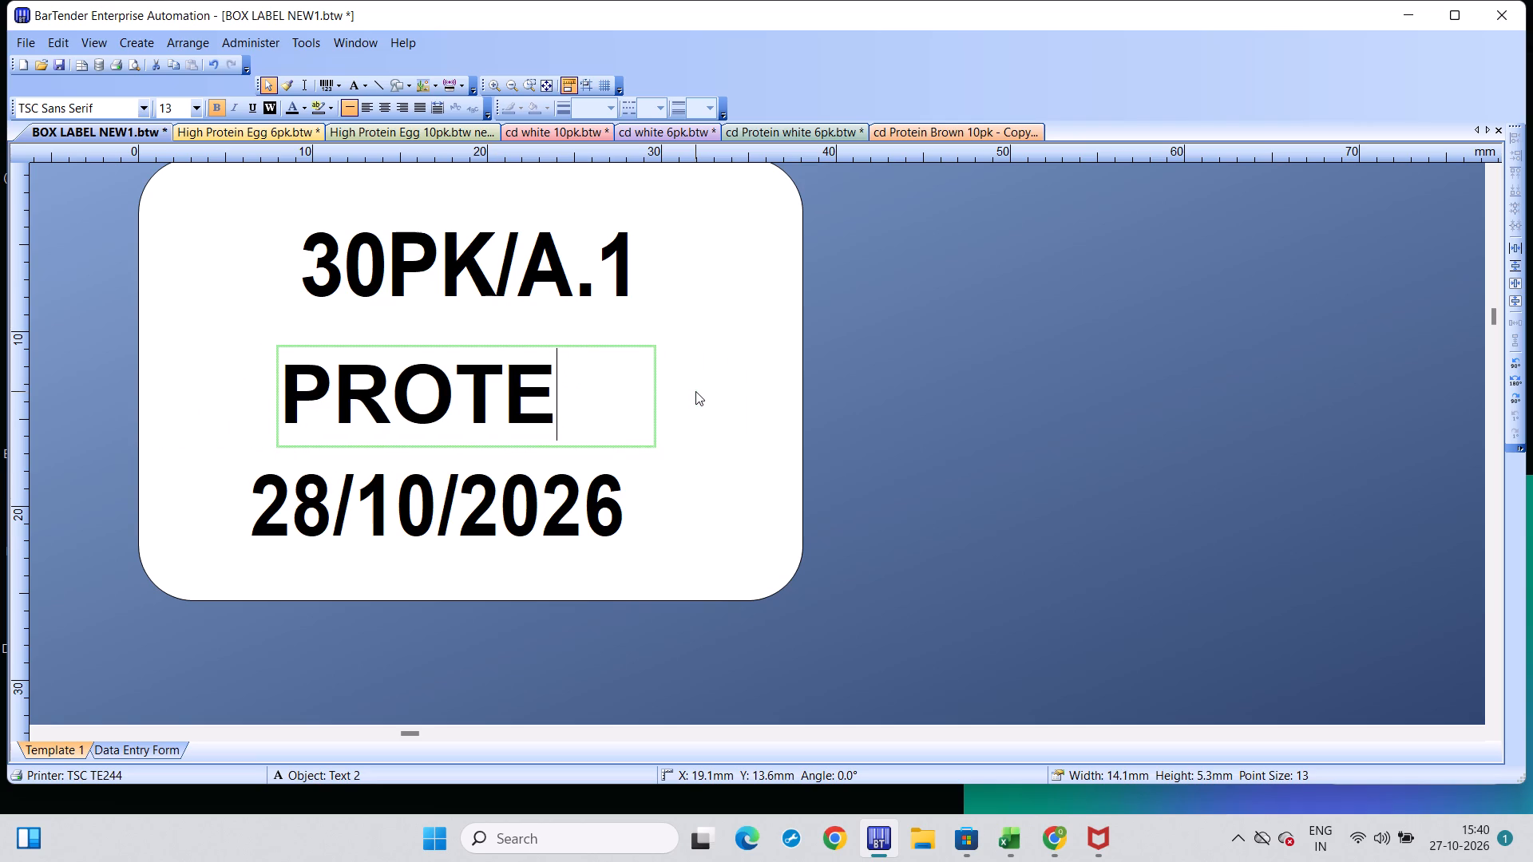
{"action": "key", "text": "BackSpace"}
{"action": "key", "text": "BackSpace"}
{"action": "key", "text": "BackSpace"}
{"action": "key", "text": "BackSpace"}
{"action": "key", "text": "BackSpace"}
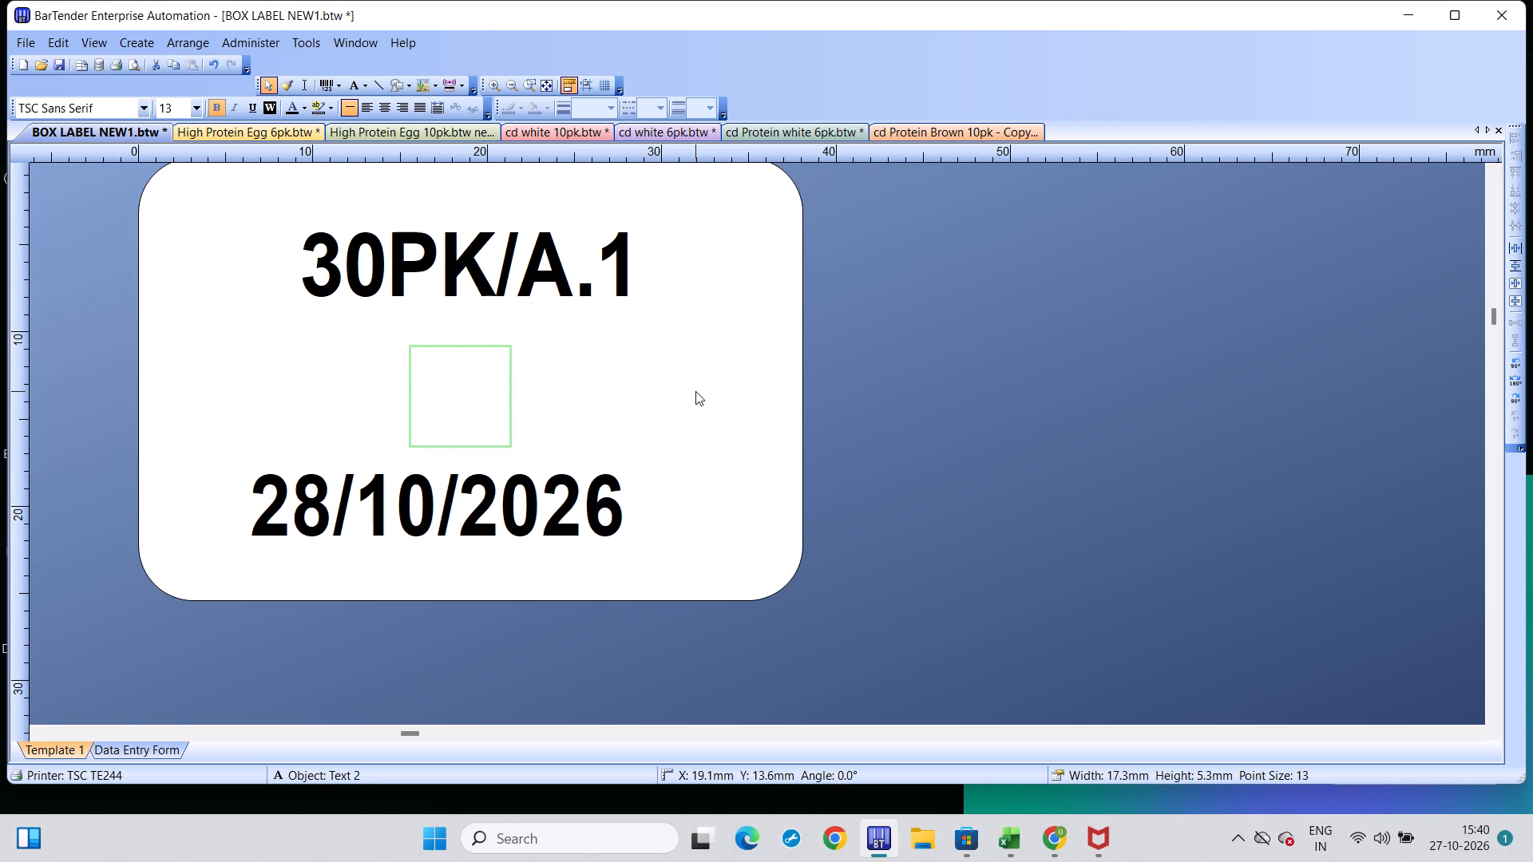
{"action": "key", "text": "f"}
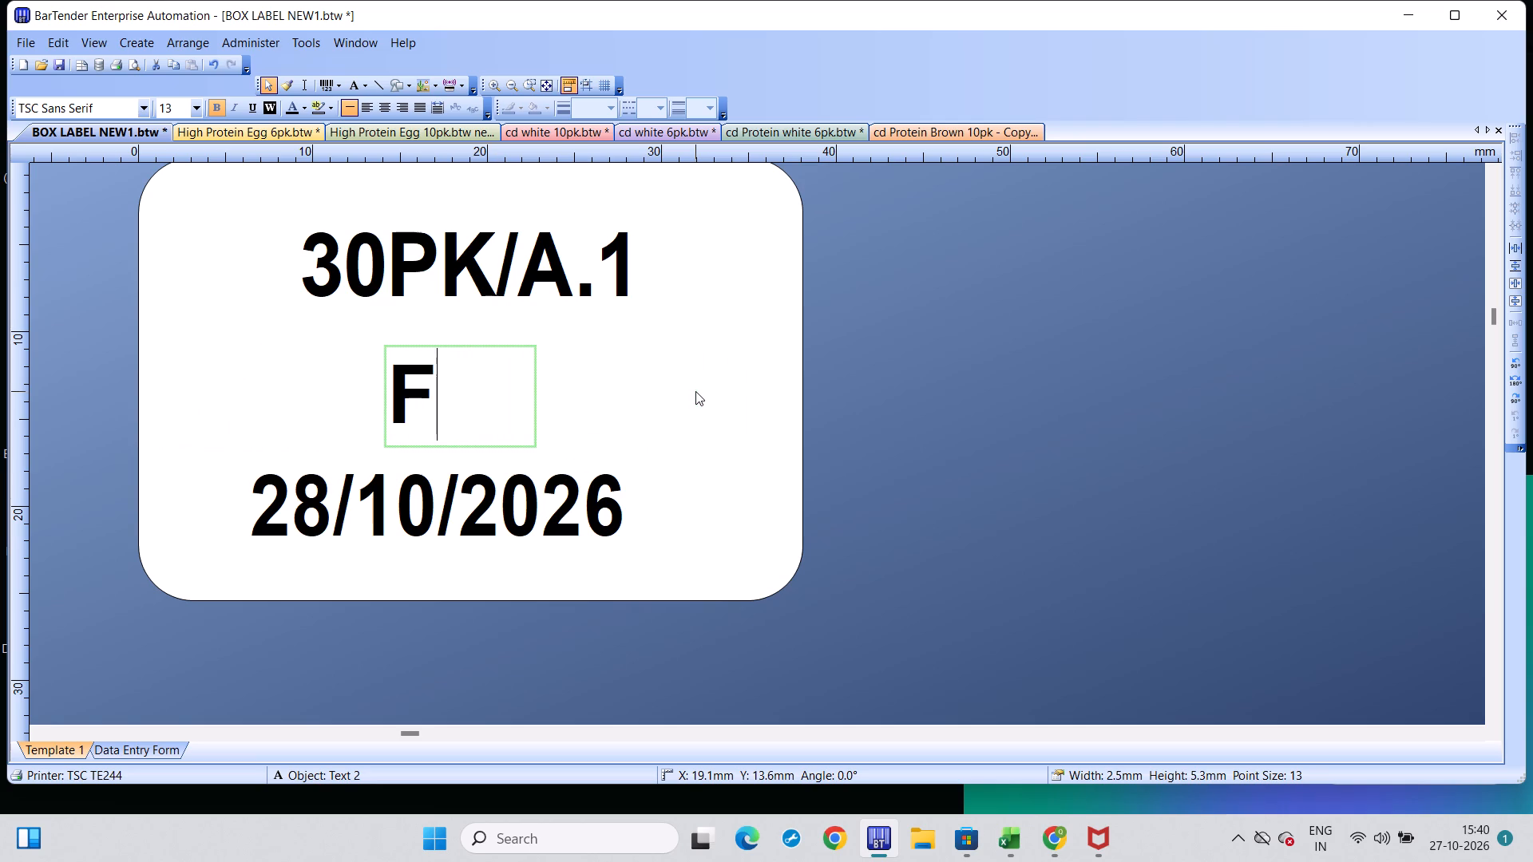
{"action": "key", "text": "a"}
{"action": "key", "text": "r"}
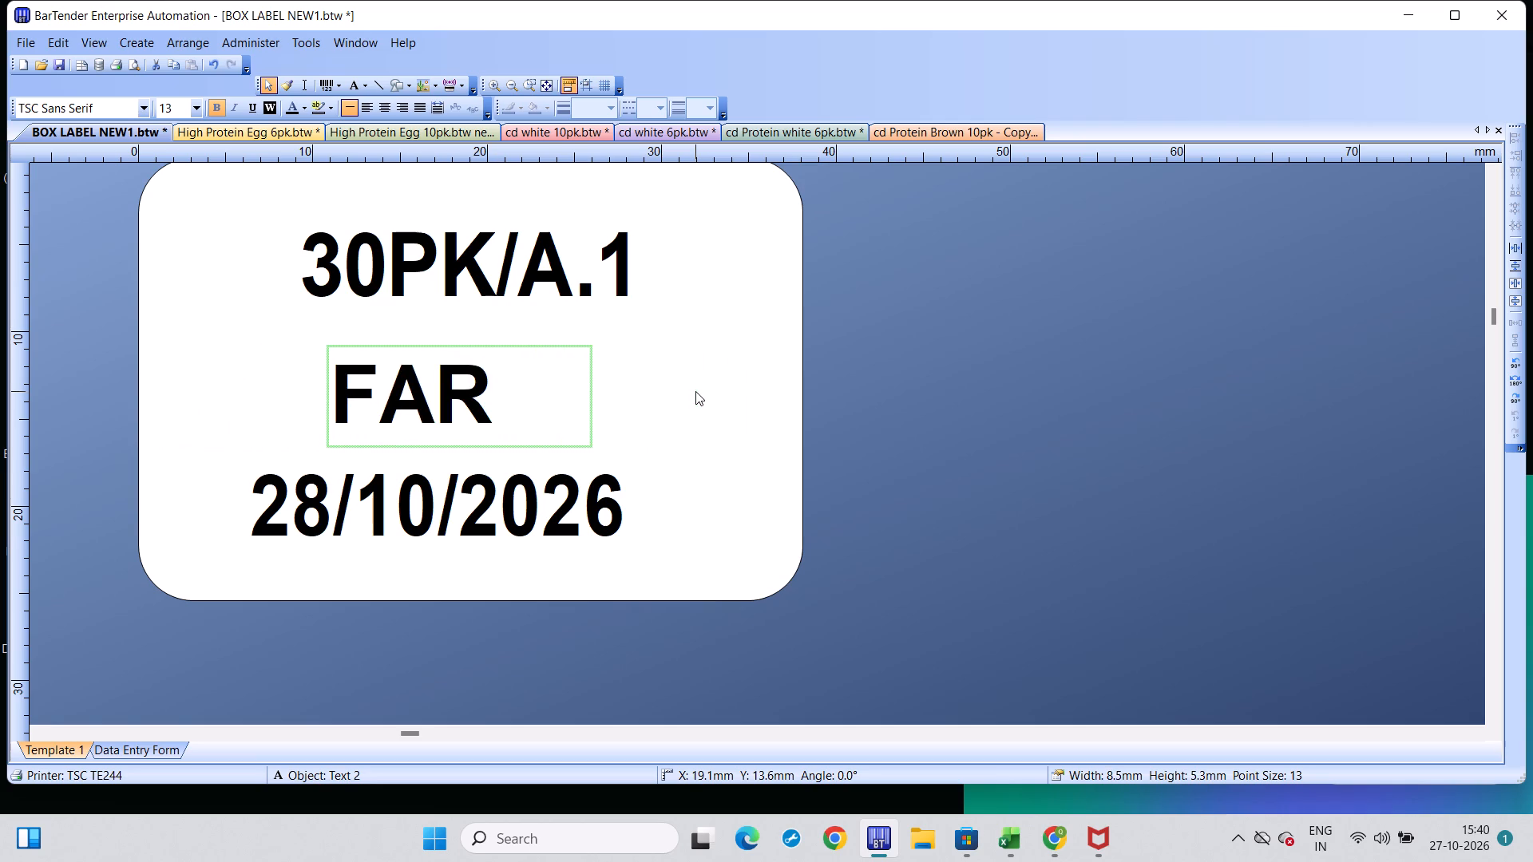
{"action": "key", "text": "m"}
{"action": "key", "text": "space"}
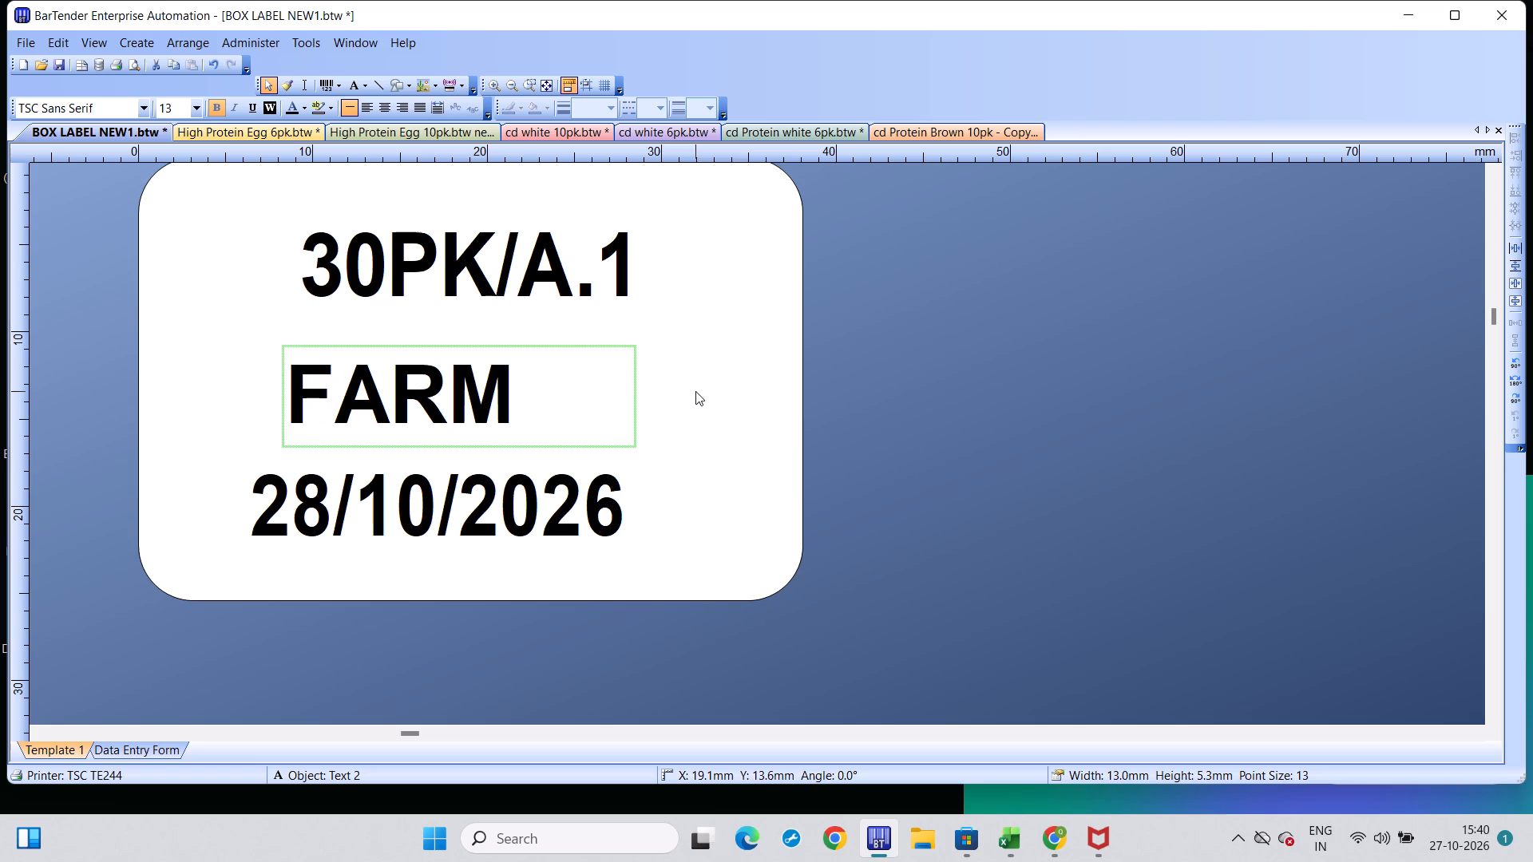
{"action": "key", "text": "w"}
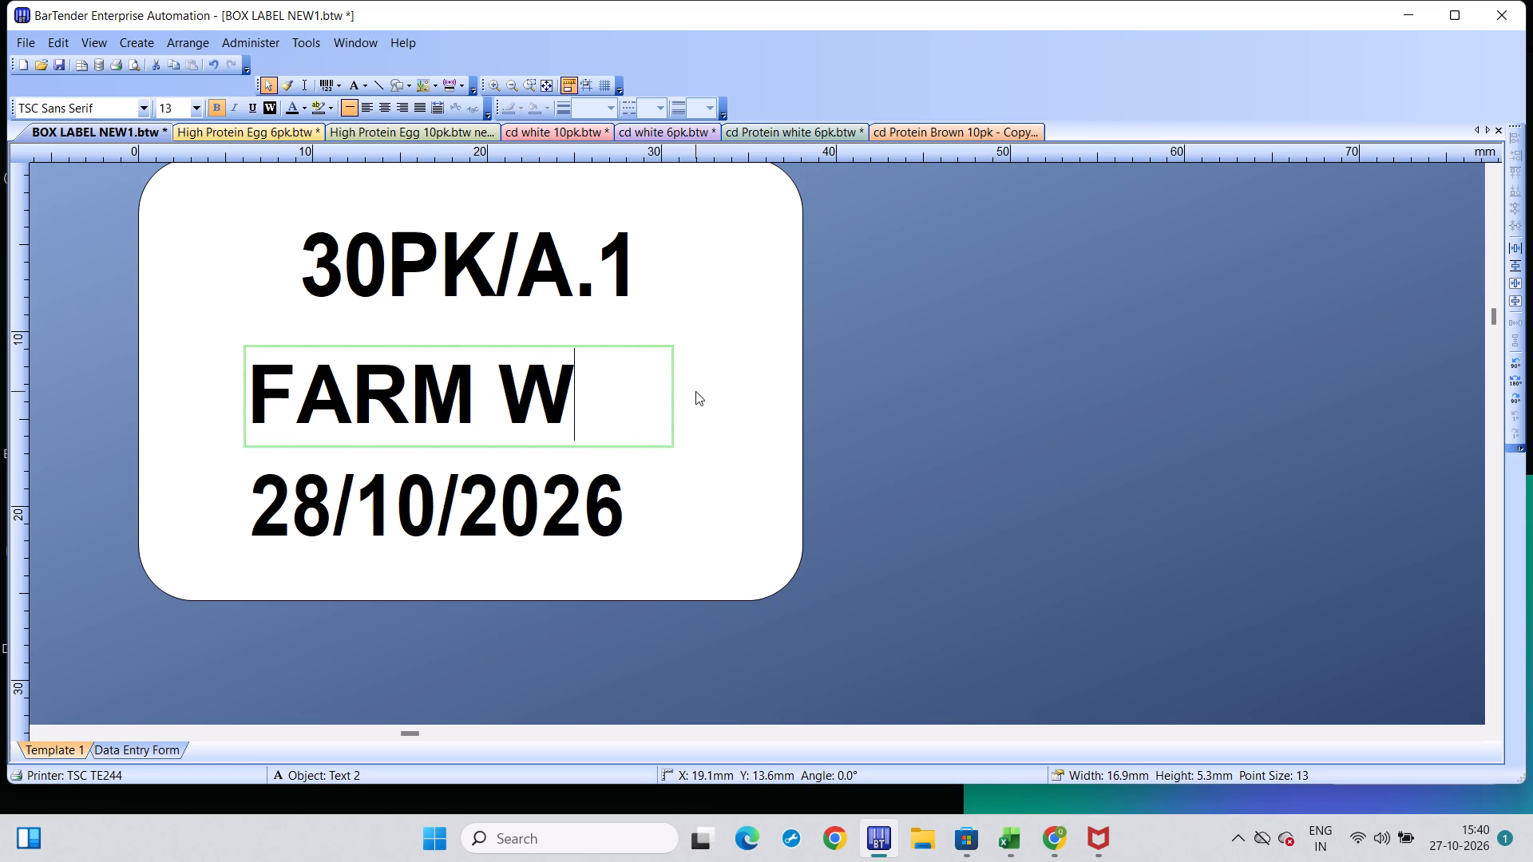
{"action": "type", "text": "HITE"}
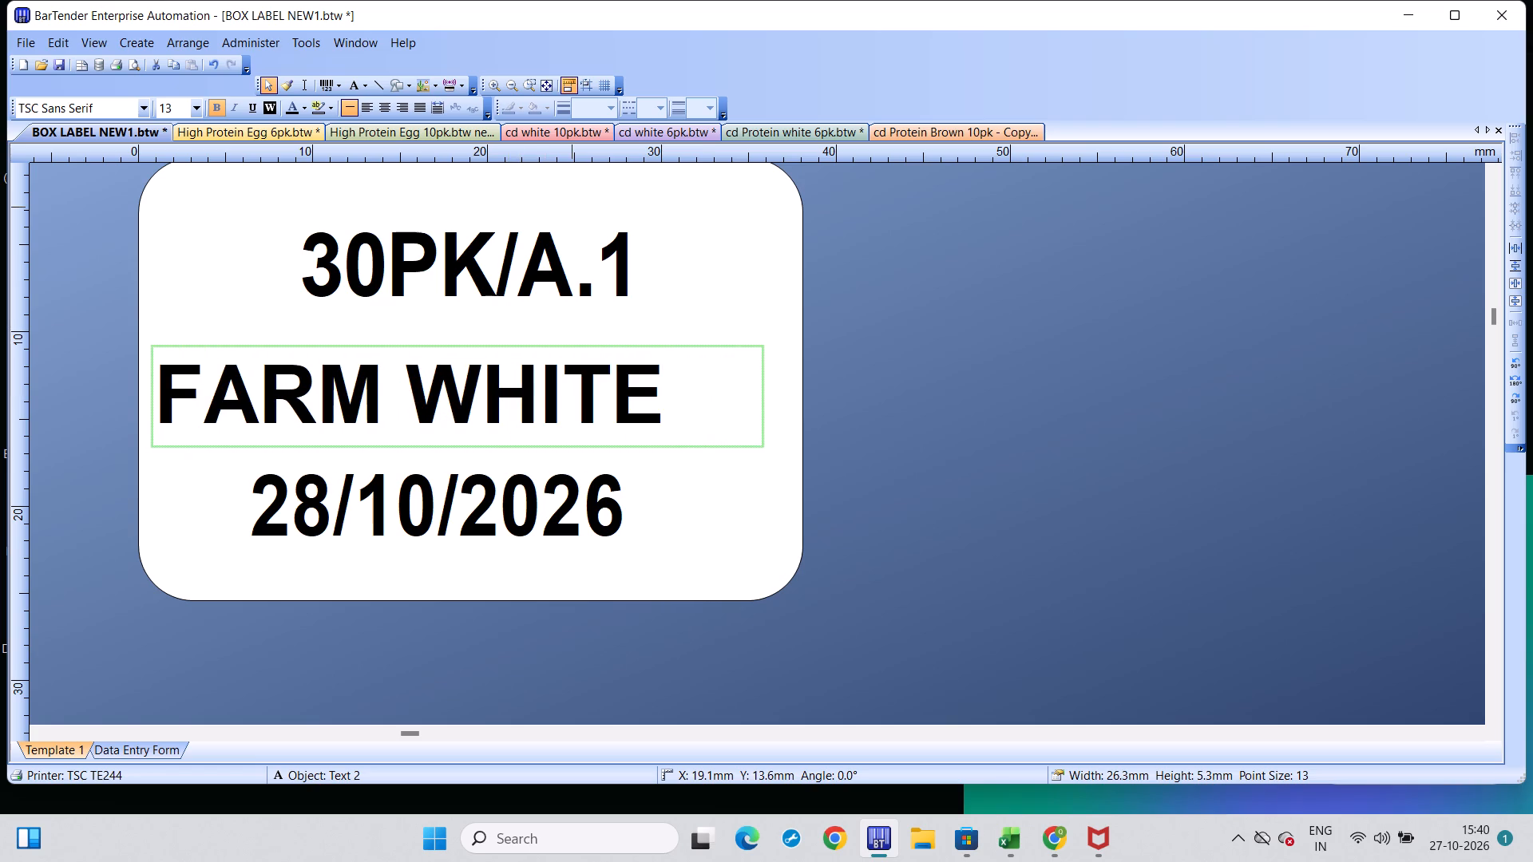
Print 10 copies of the FARM WHITE 30PK/A.1 box label on the TSC TE244 printer.
{"action": "key", "text": "ctrl+p"}
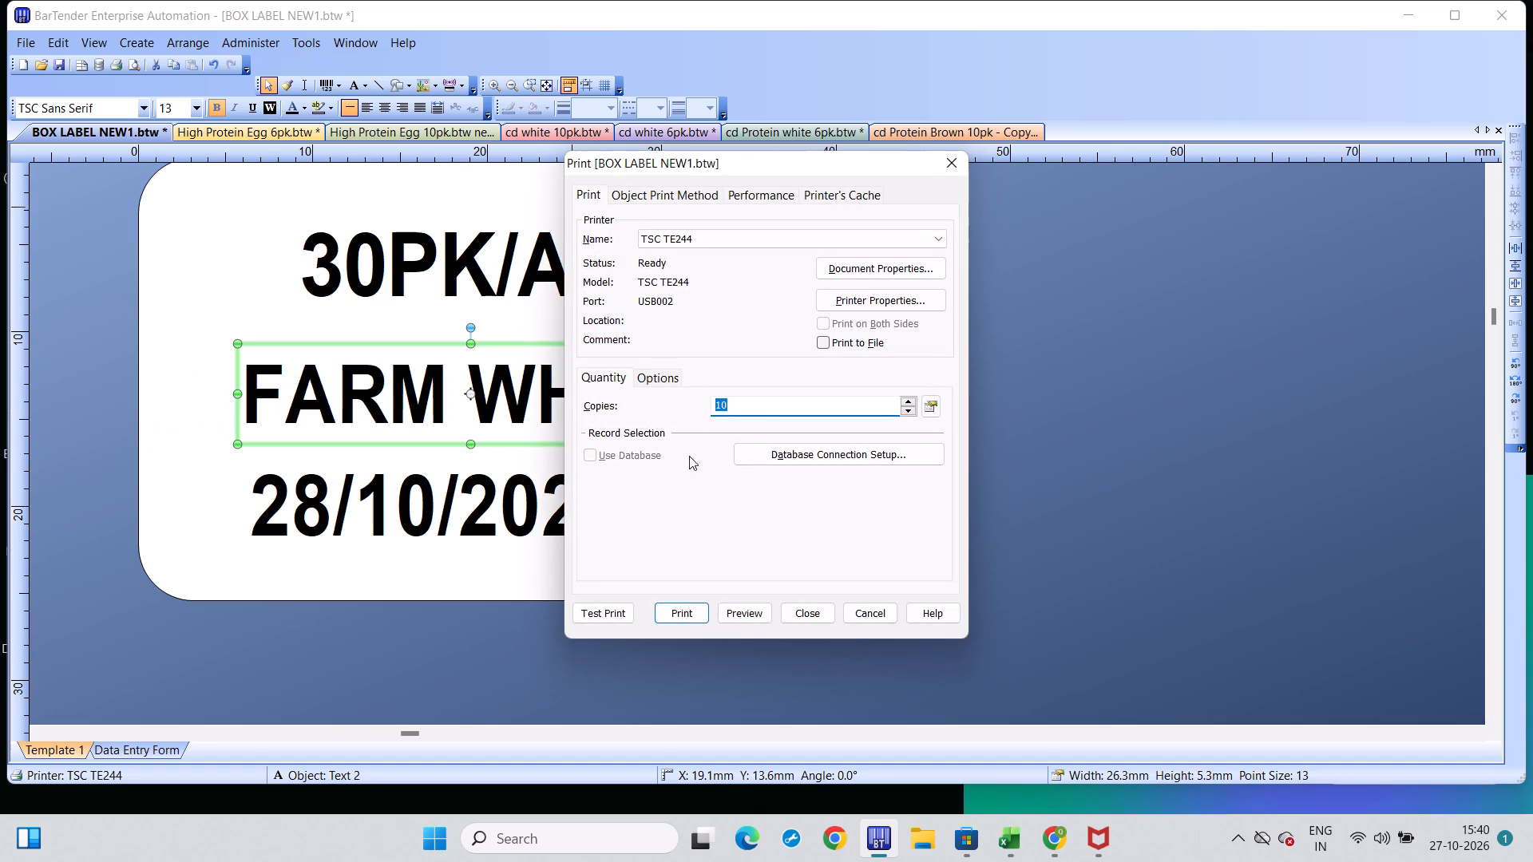
{"action": "left_click", "coordinate": [682, 611]}
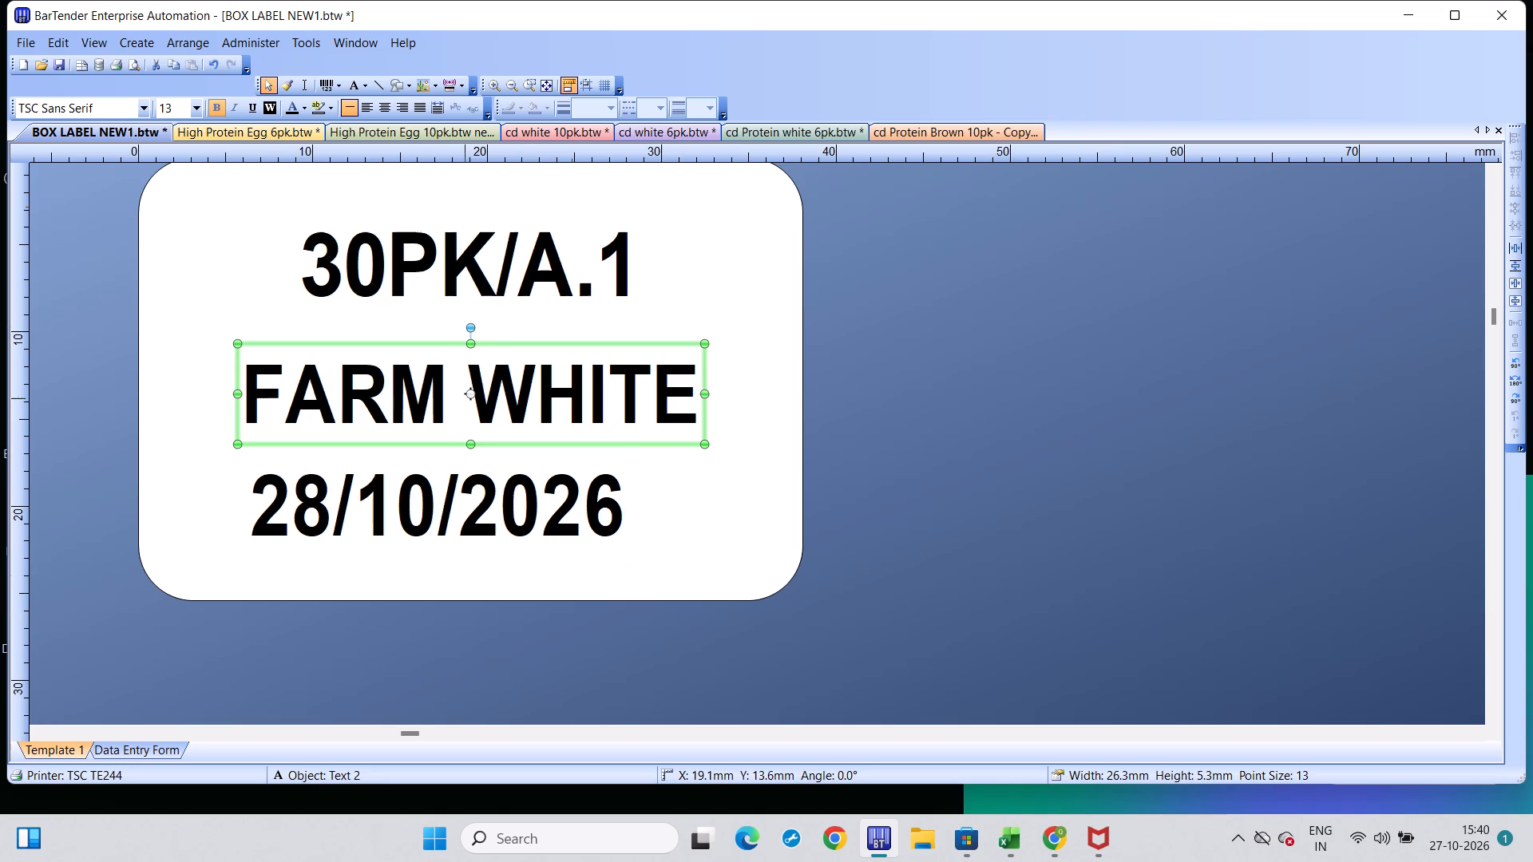
Change the pack size line above the product name to 10PK/A.1.
{"action": "left_click", "coordinate": [386, 267]}
{"action": "left_click", "coordinate": [321, 255]}
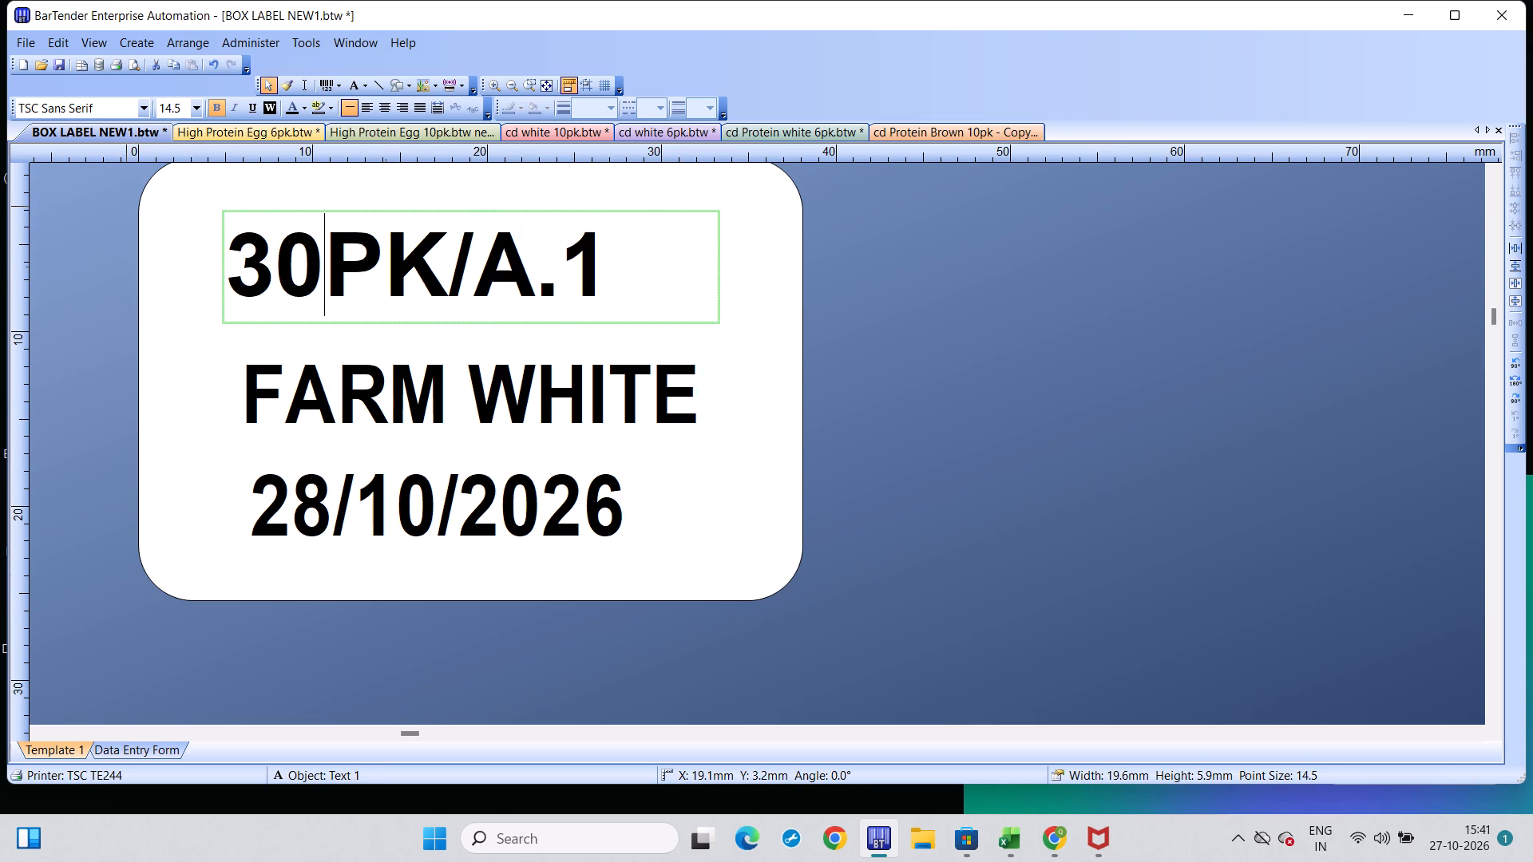
{"action": "key", "text": "BackSpace"}
{"action": "key", "text": "BackSpace"}
{"action": "type", "text": "10"}
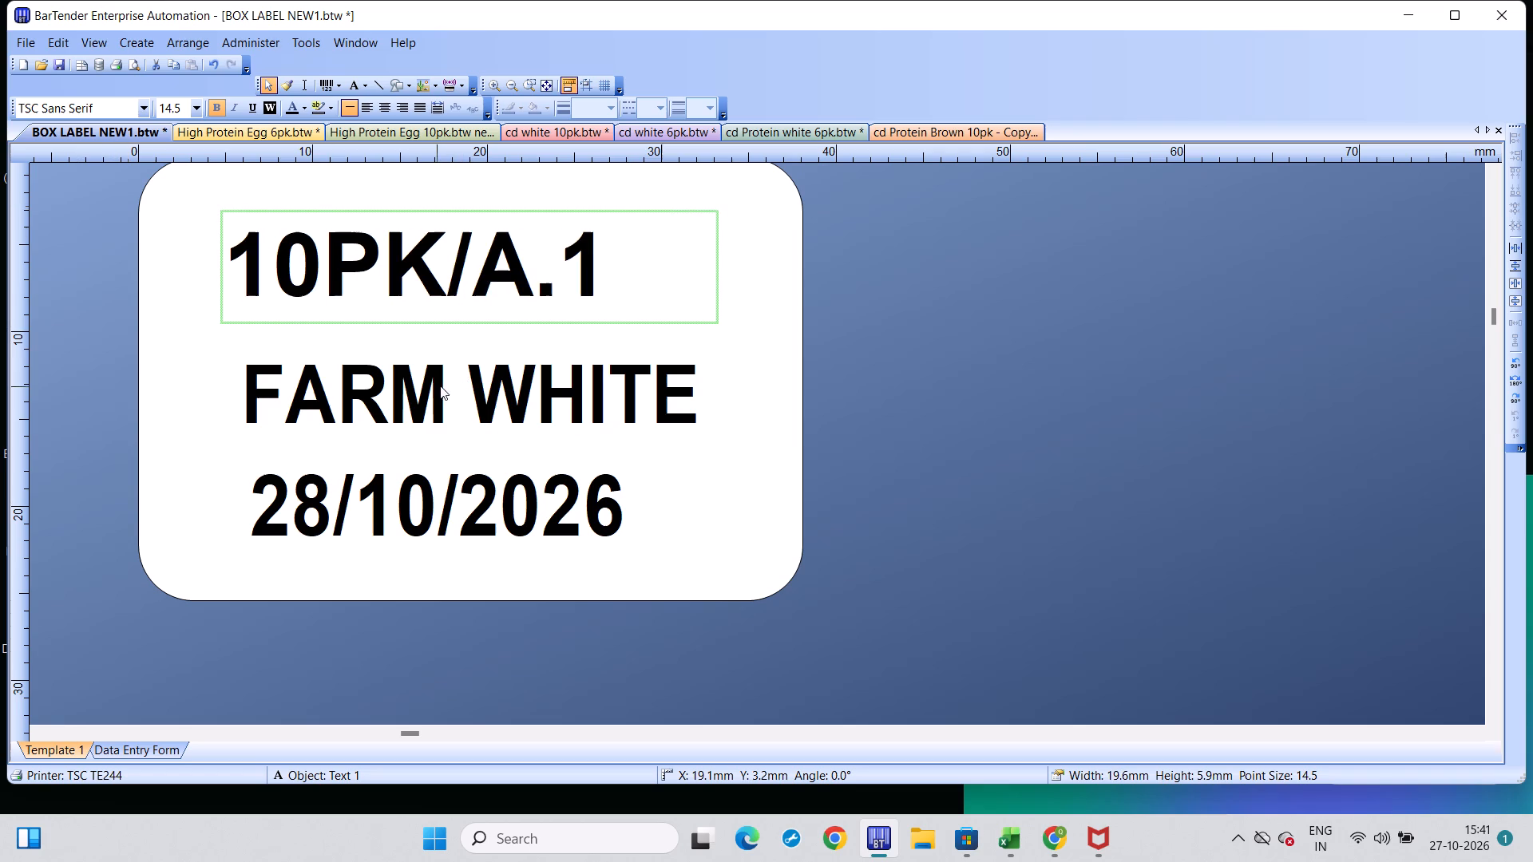
Replace FARM with NOICE in the product name so that it reads NOICE WHITE.
{"action": "left_click", "coordinate": [701, 389]}
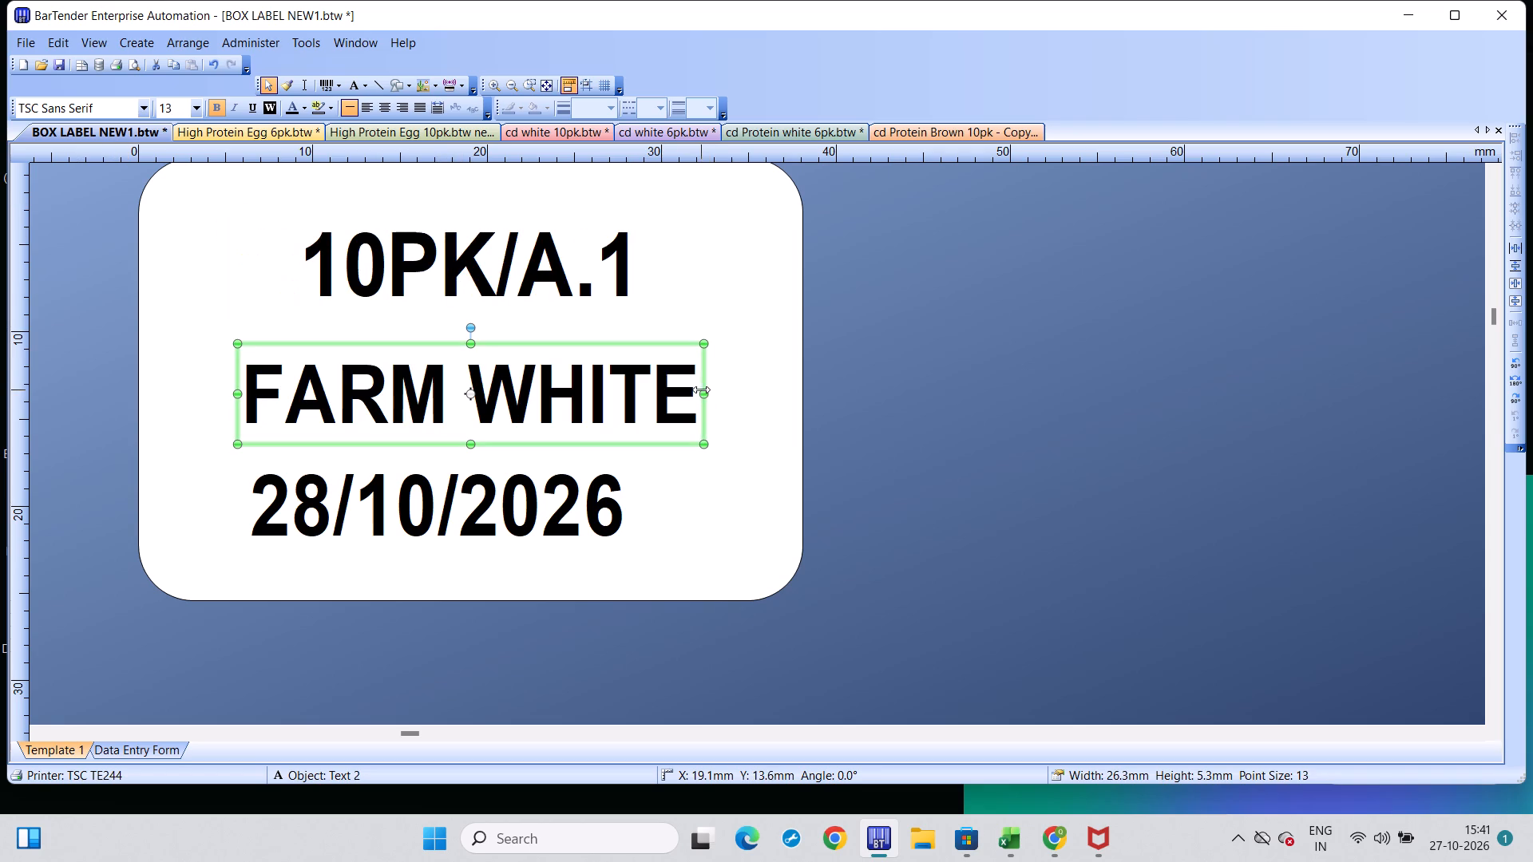
{"action": "left_click", "coordinate": [453, 378]}
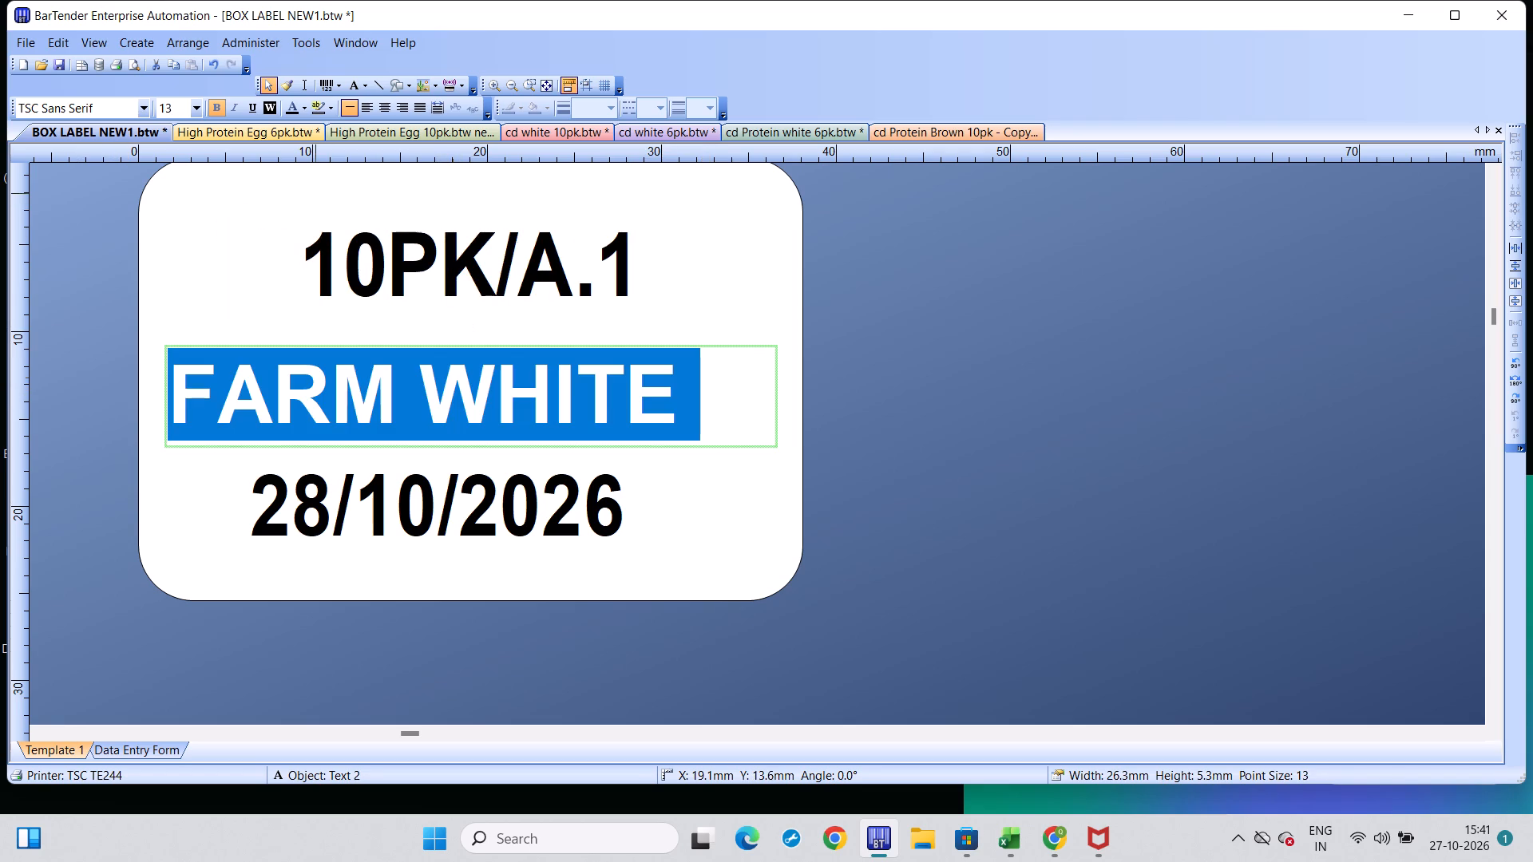
{"action": "left_click", "coordinate": [406, 385]}
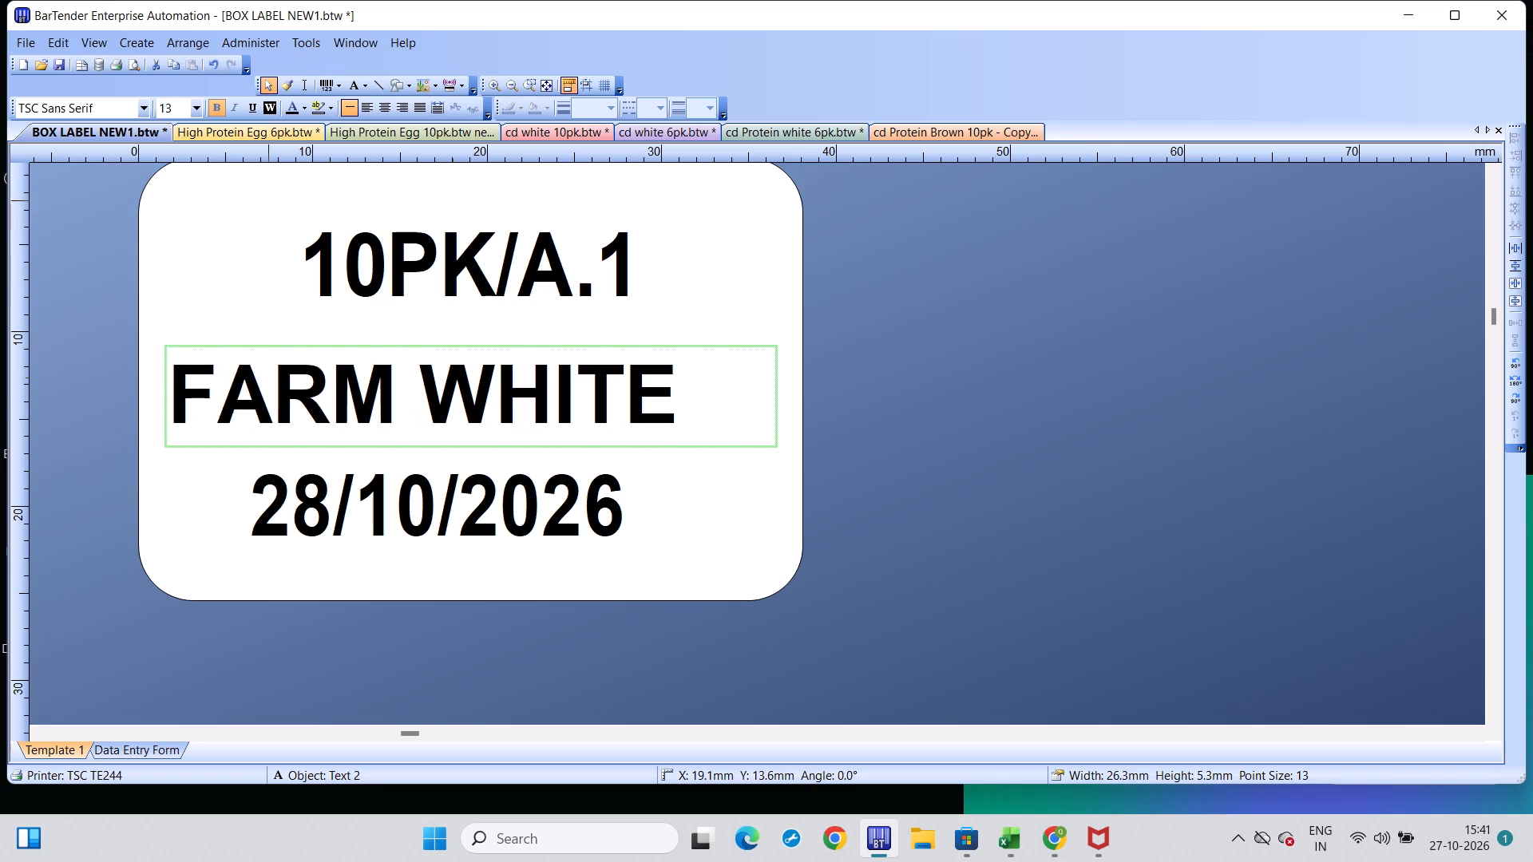
{"action": "key", "text": "BackSpace"}
{"action": "key", "text": "BackSpace"}
{"action": "key", "text": "BackSpace"}
{"action": "key", "text": "BackSpace"}
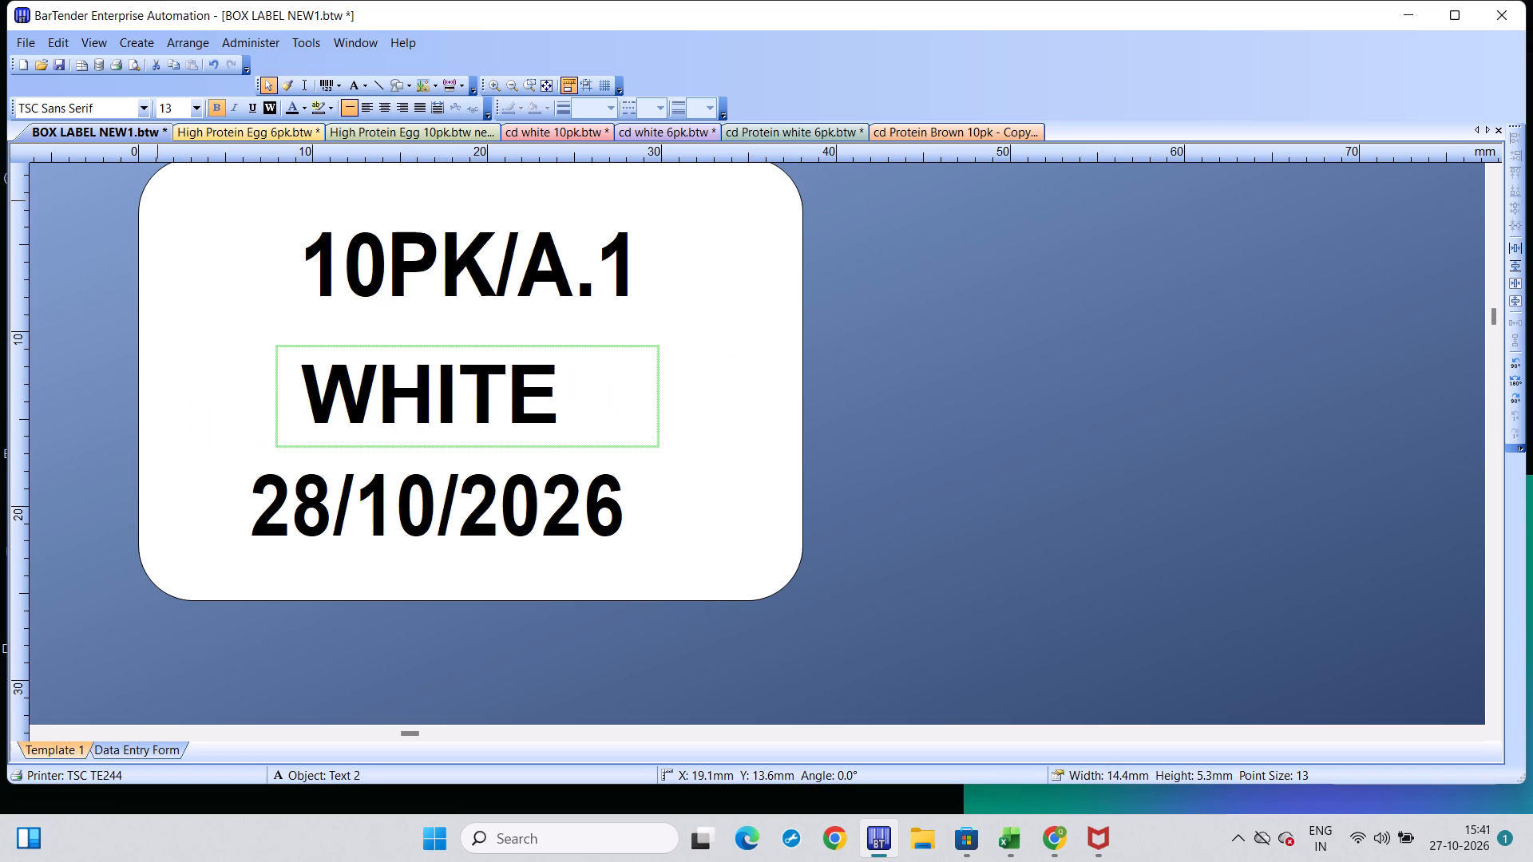
{"action": "type", "text": "NOICE"}
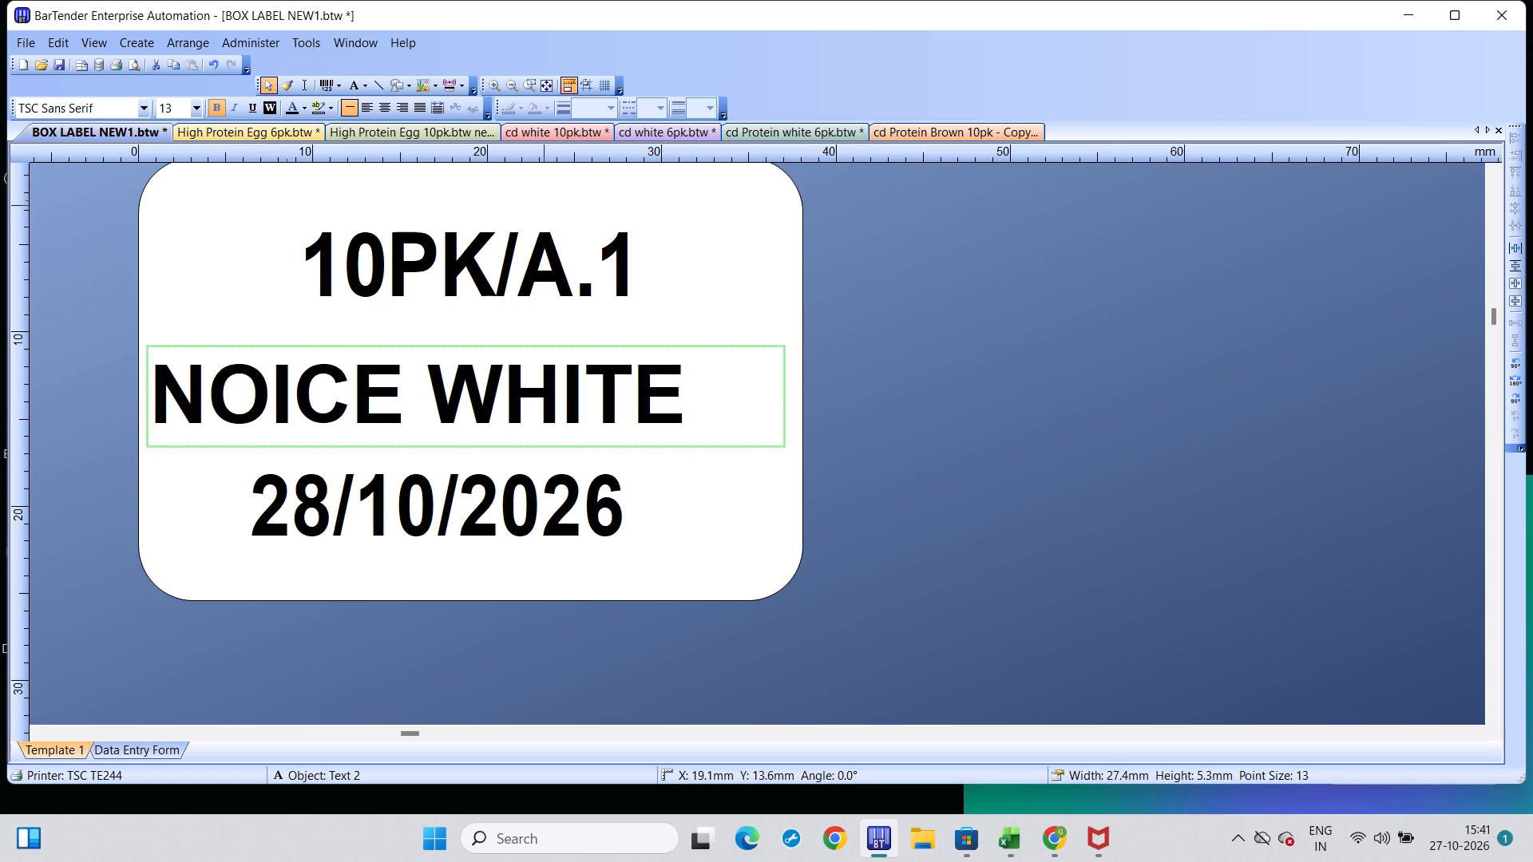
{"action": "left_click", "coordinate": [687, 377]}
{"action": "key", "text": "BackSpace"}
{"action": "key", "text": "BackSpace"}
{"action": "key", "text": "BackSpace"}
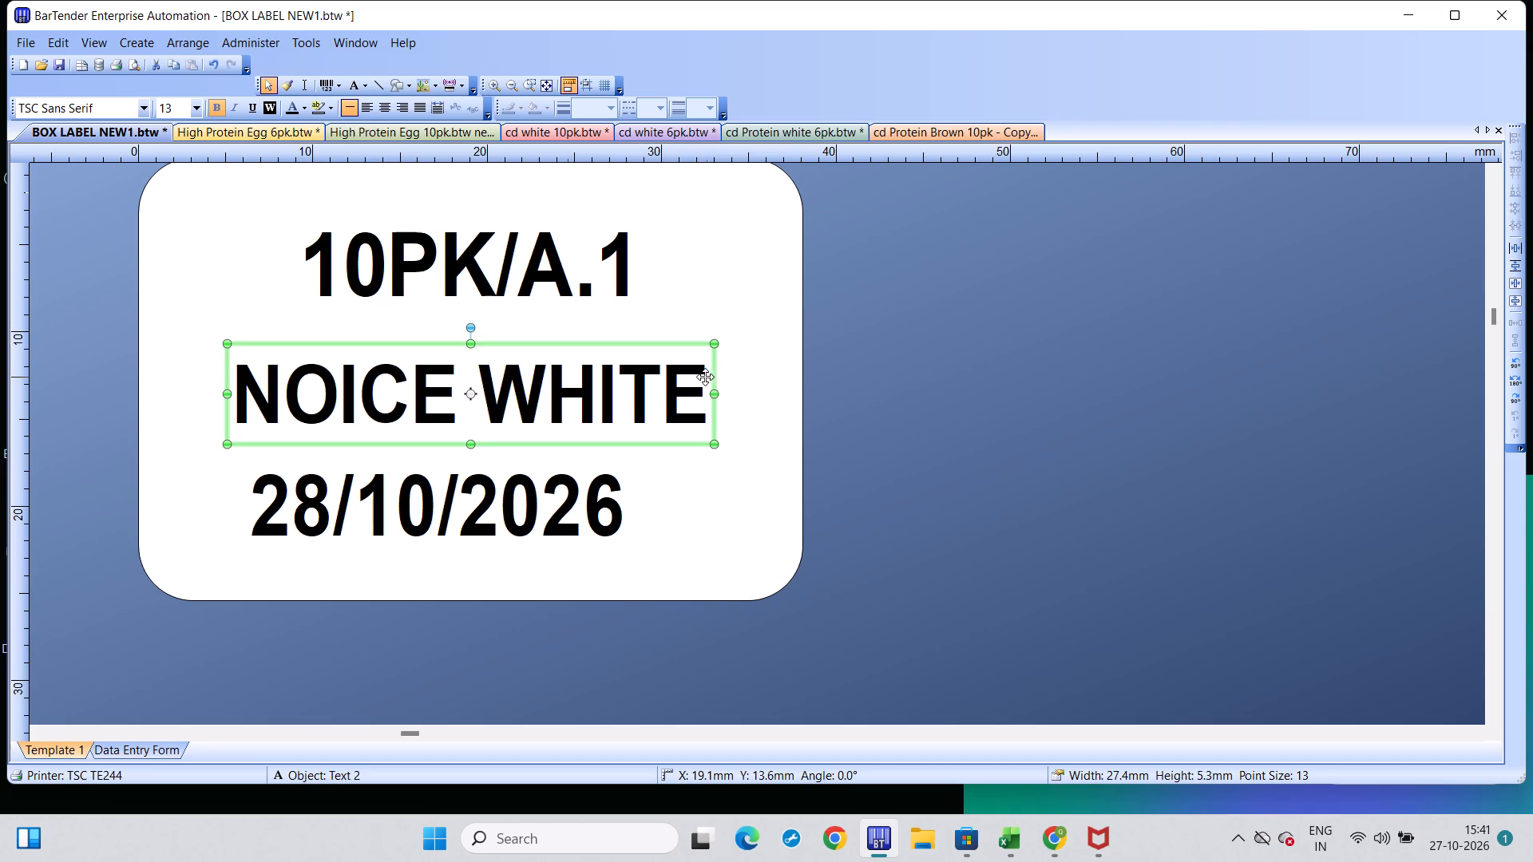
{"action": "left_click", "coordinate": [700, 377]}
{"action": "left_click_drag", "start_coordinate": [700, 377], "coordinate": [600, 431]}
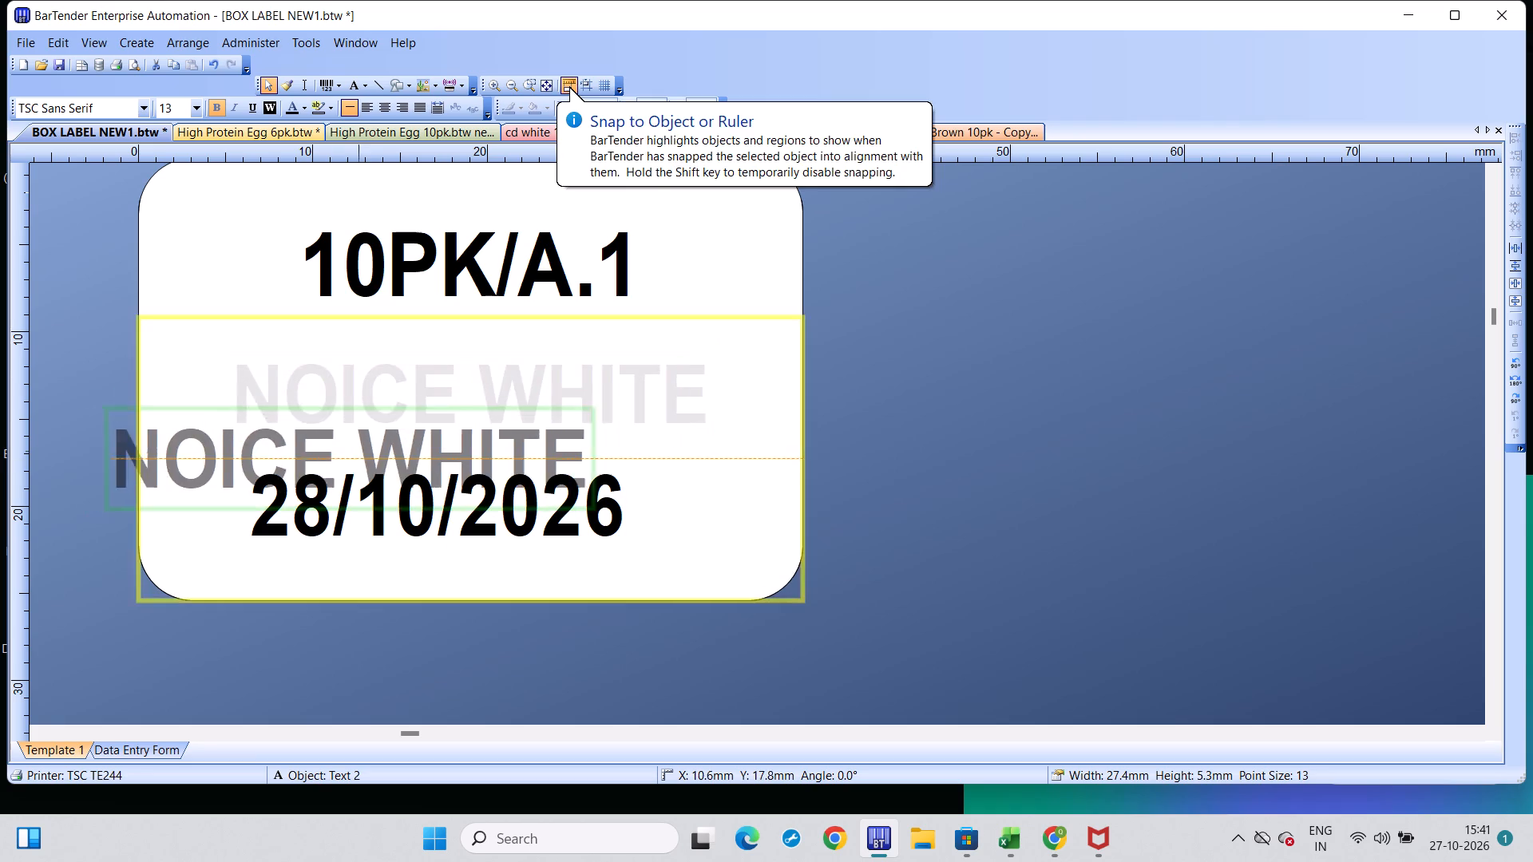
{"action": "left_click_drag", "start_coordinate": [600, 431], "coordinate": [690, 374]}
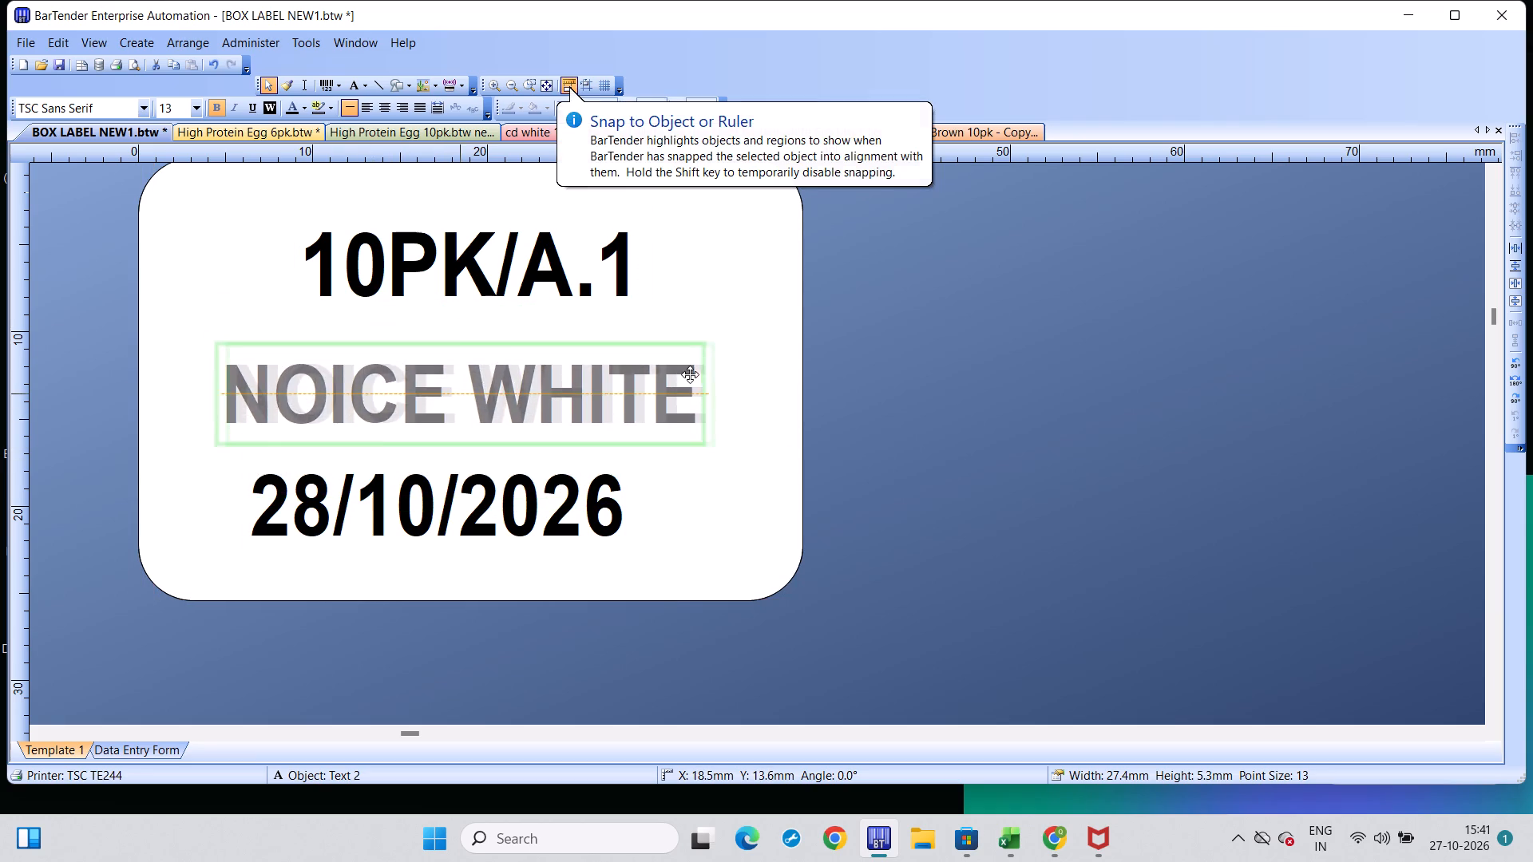
Replace WHITE with PROTEIN in the box label's product name so that it reads NOICE PROTEIN.
{"action": "left_click", "coordinate": [585, 361]}
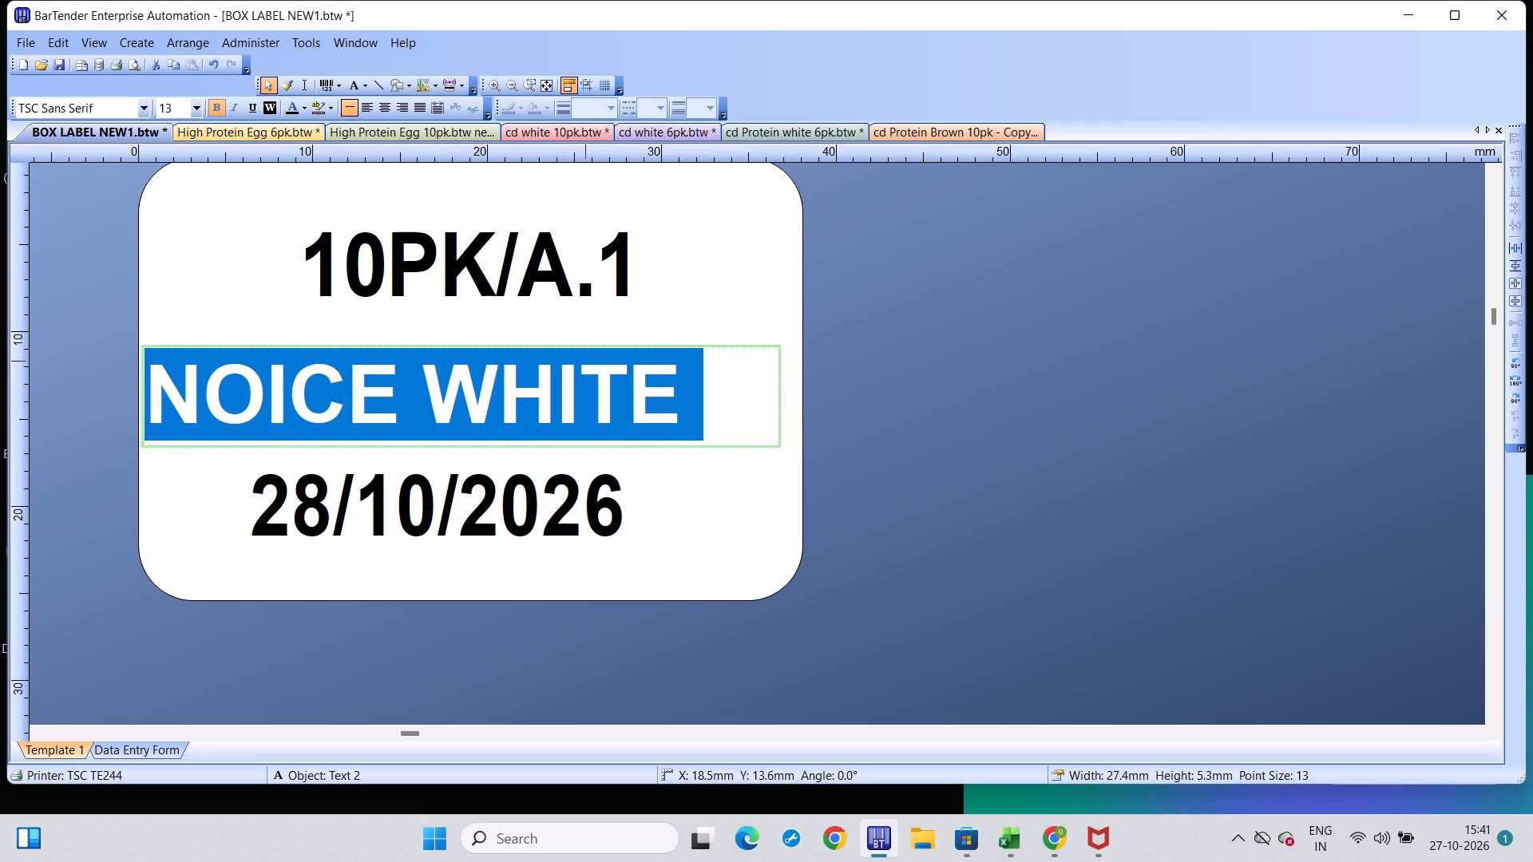
{"action": "left_click", "coordinate": [692, 403]}
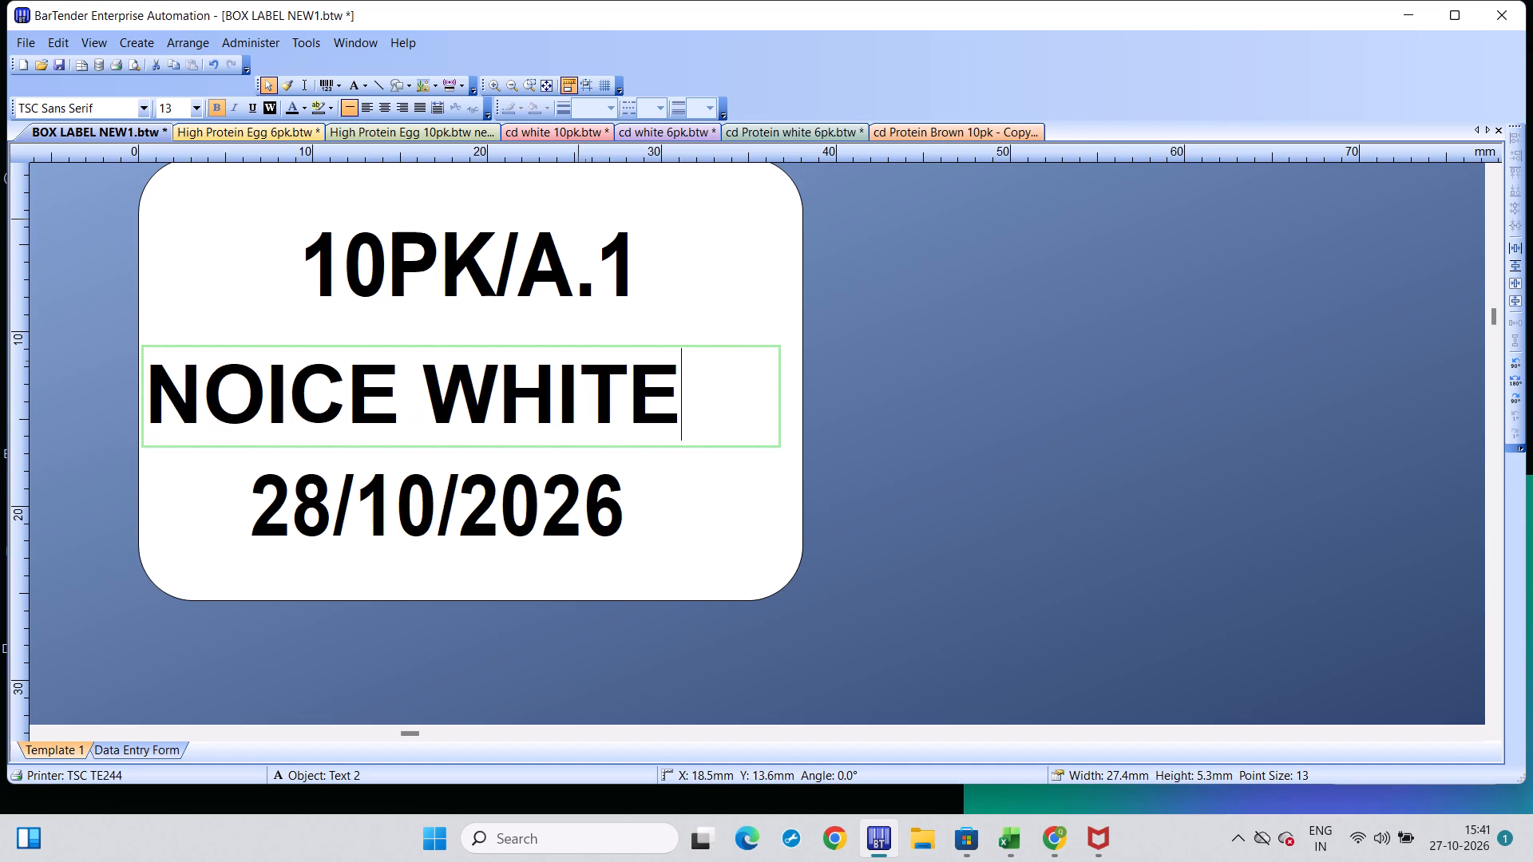
{"action": "key", "text": "BackSpace"}
{"action": "key", "text": "BackSpace"}
{"action": "key", "text": "BackSpace"}
{"action": "key", "text": "BackSpace"}
{"action": "key", "text": "BackSpace"}
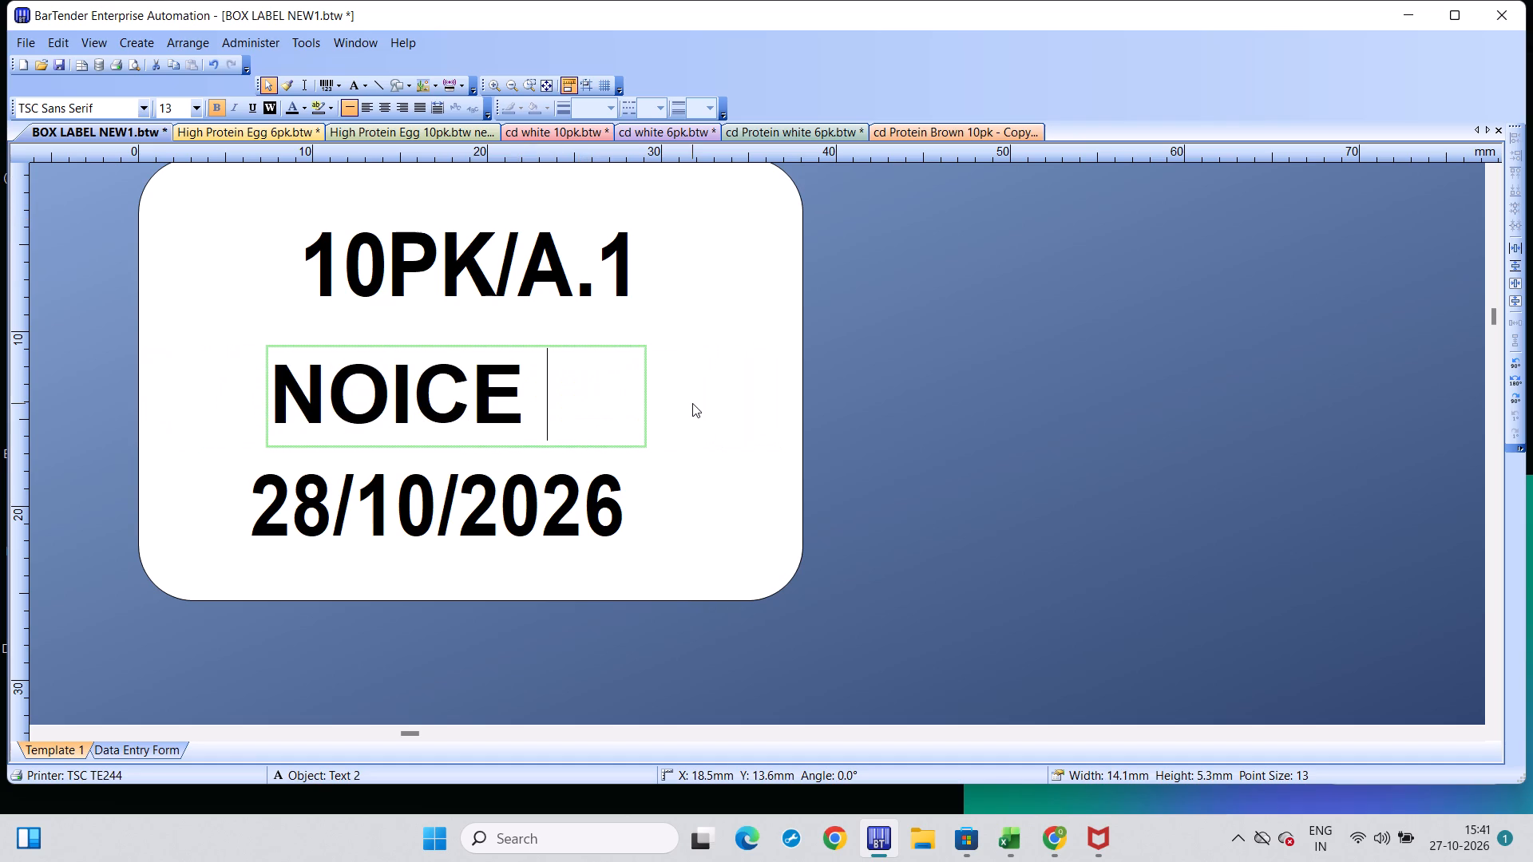
{"action": "type", "text": "PRO"}
{"action": "type", "text": "TEIN"}
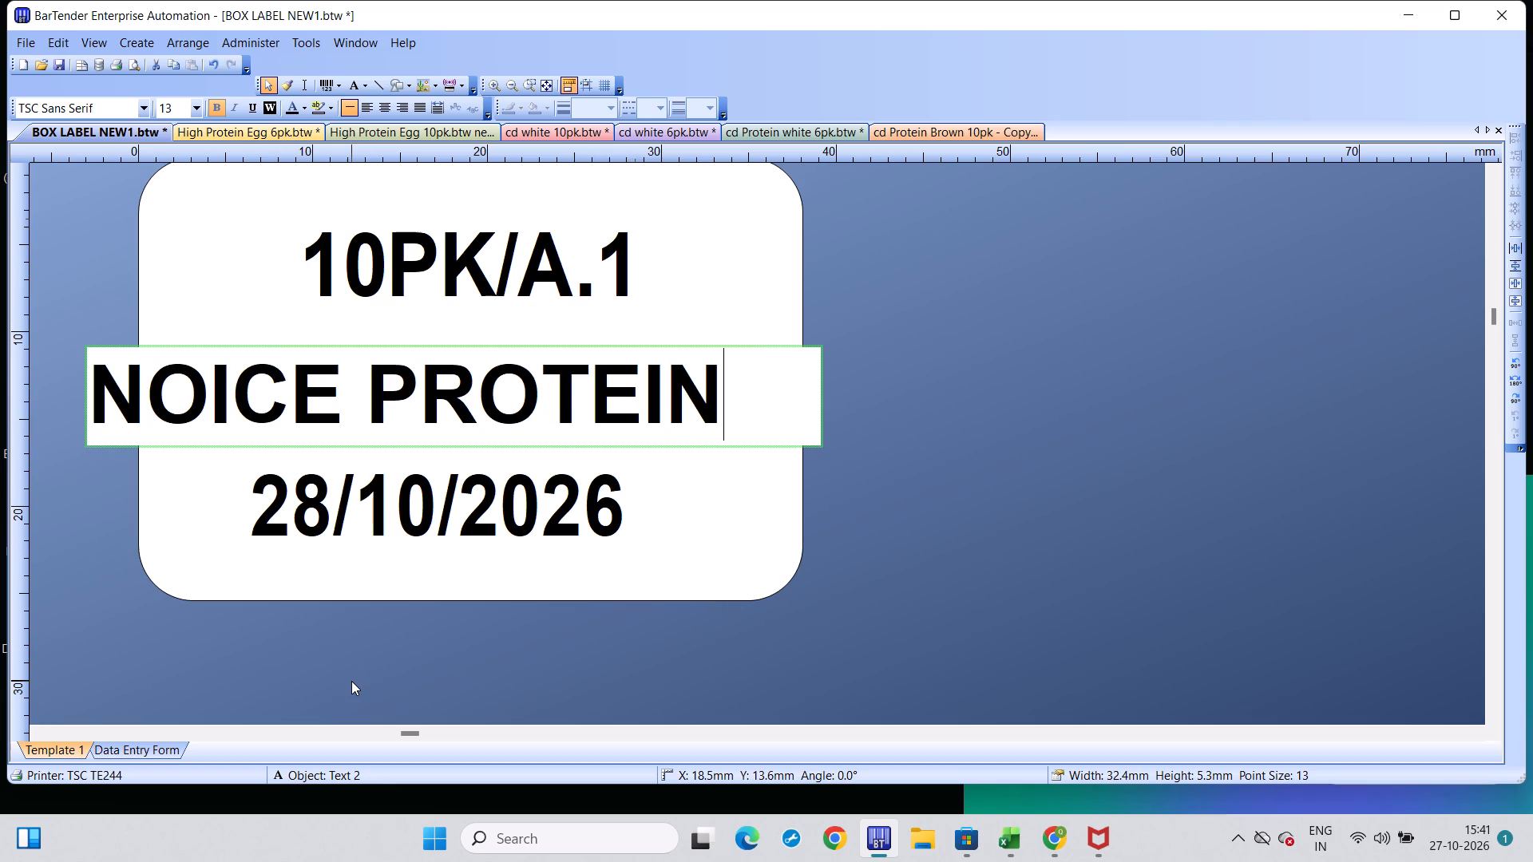
Print 50 copies of the NOICE PROTEIN 10PK/A.1 box label on the TSC TE244 printer.
{"action": "key", "text": "ctrl+p"}
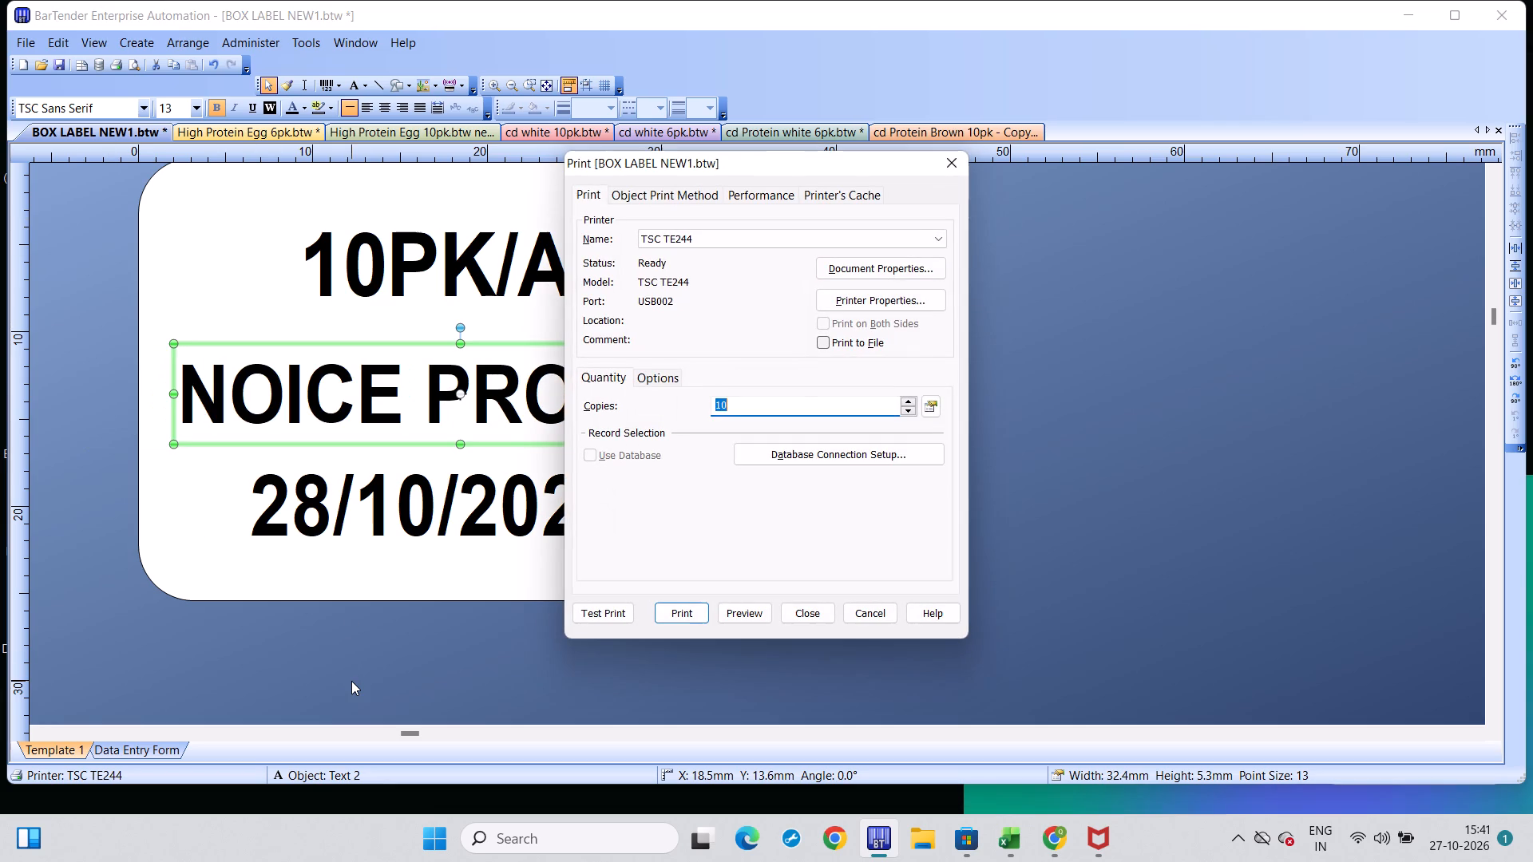
{"action": "left_click", "coordinate": [767, 405]}
{"action": "key", "text": "BackSpace"}
{"action": "key", "text": "BackSpace"}
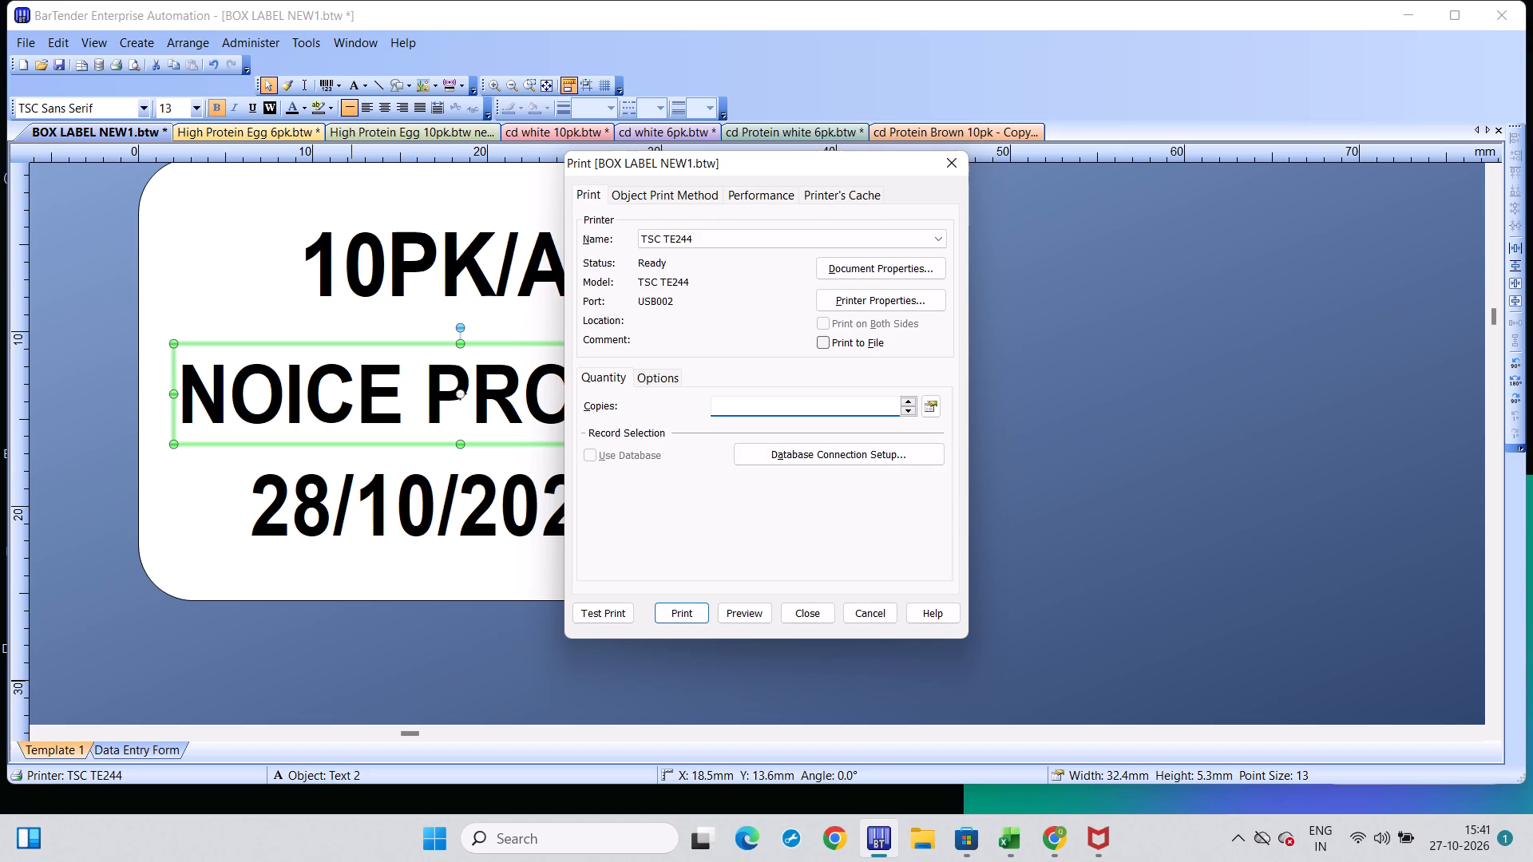
{"action": "key", "text": "5"}
{"action": "key", "text": "0"}
{"action": "left_click", "coordinate": [668, 609]}
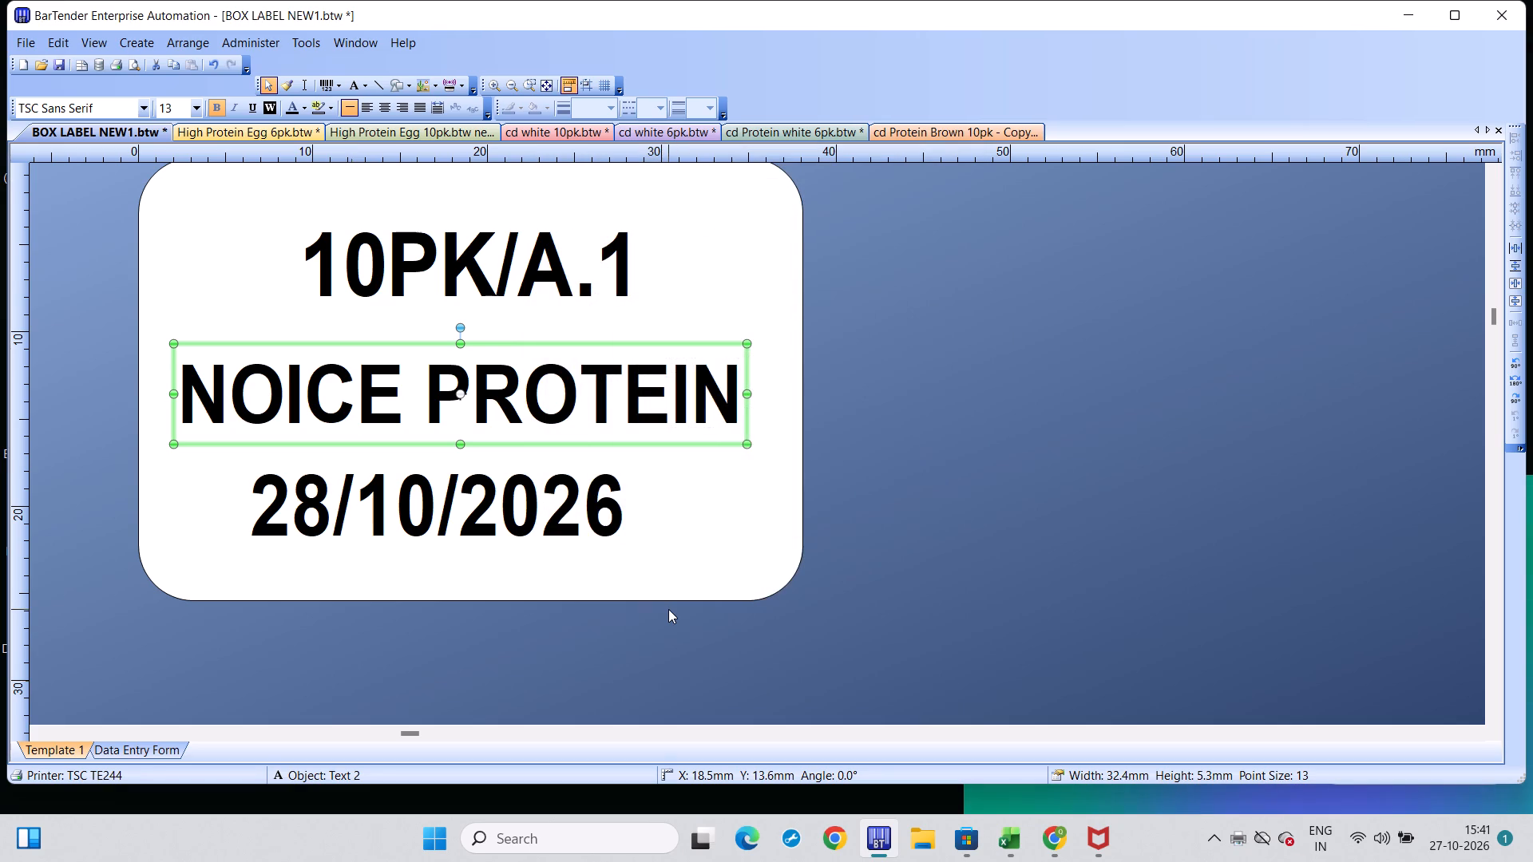
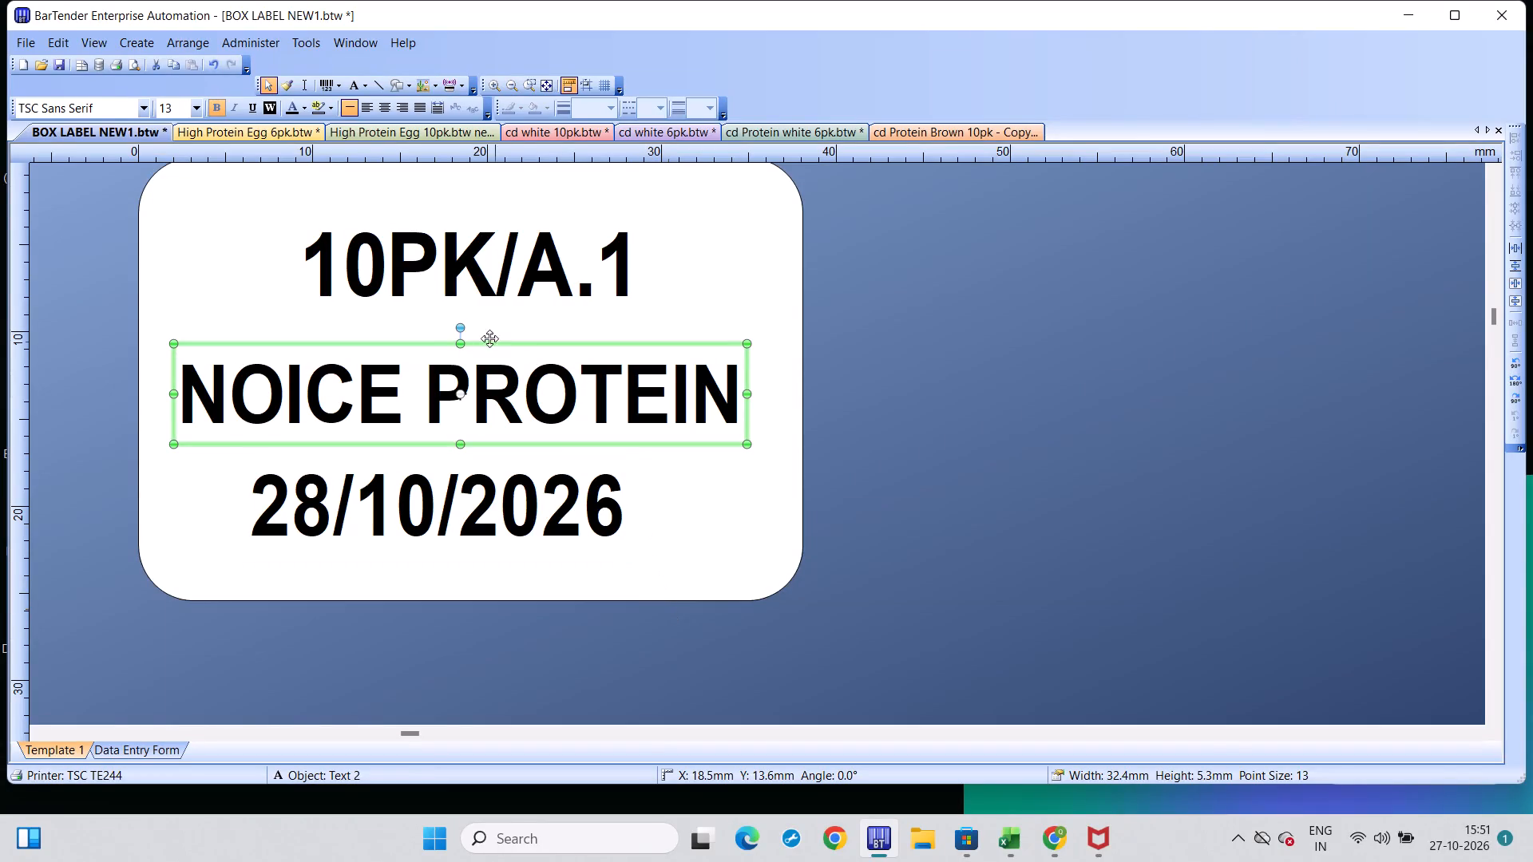
Change the pack size line above the product name to 30PK/A.1.
{"action": "left_click", "coordinate": [388, 288]}
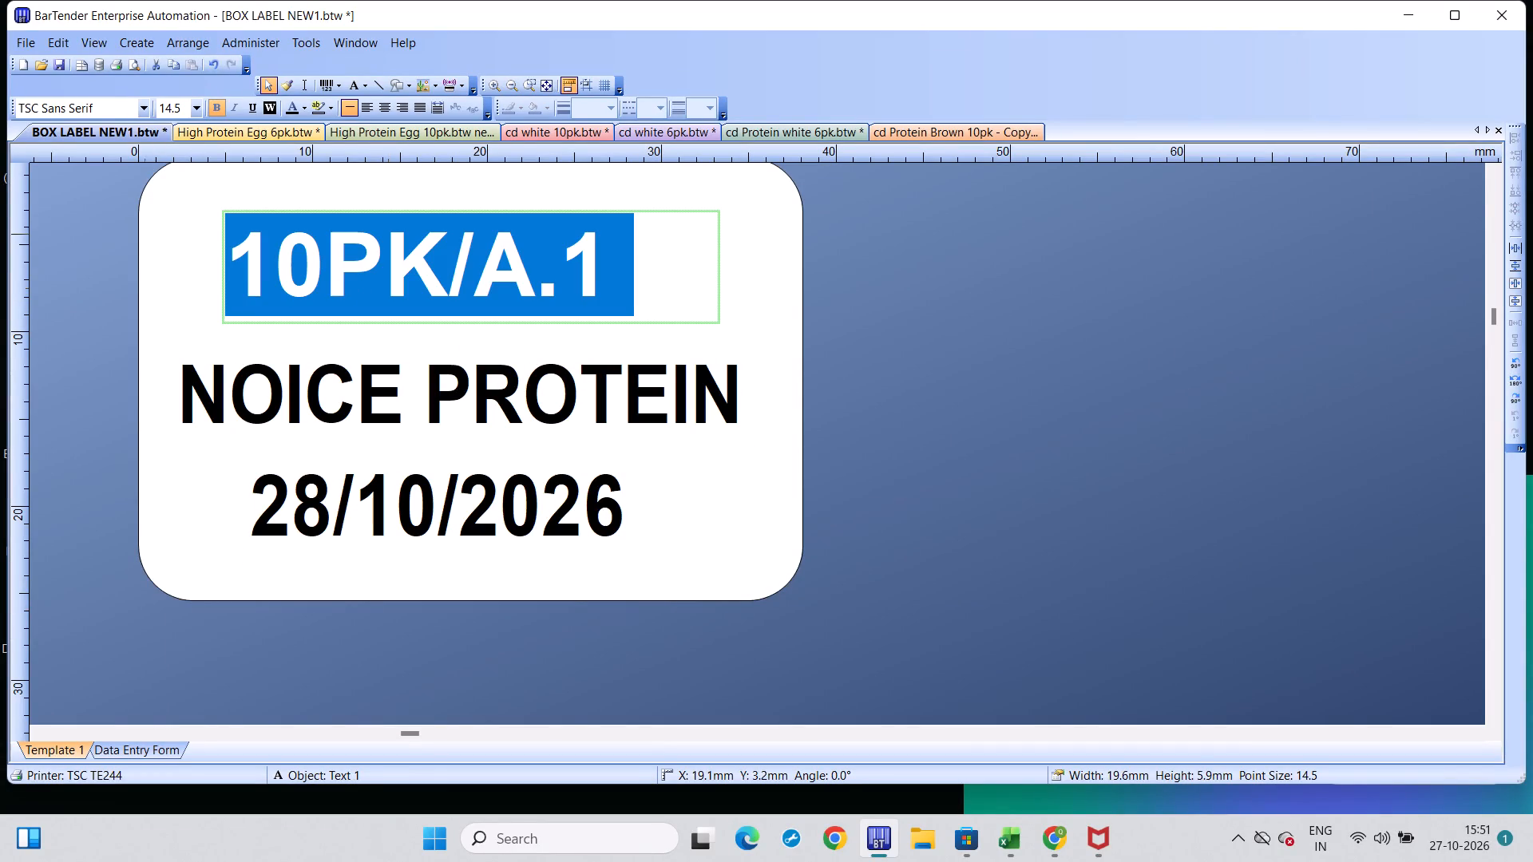
{"action": "left_click", "coordinate": [325, 285]}
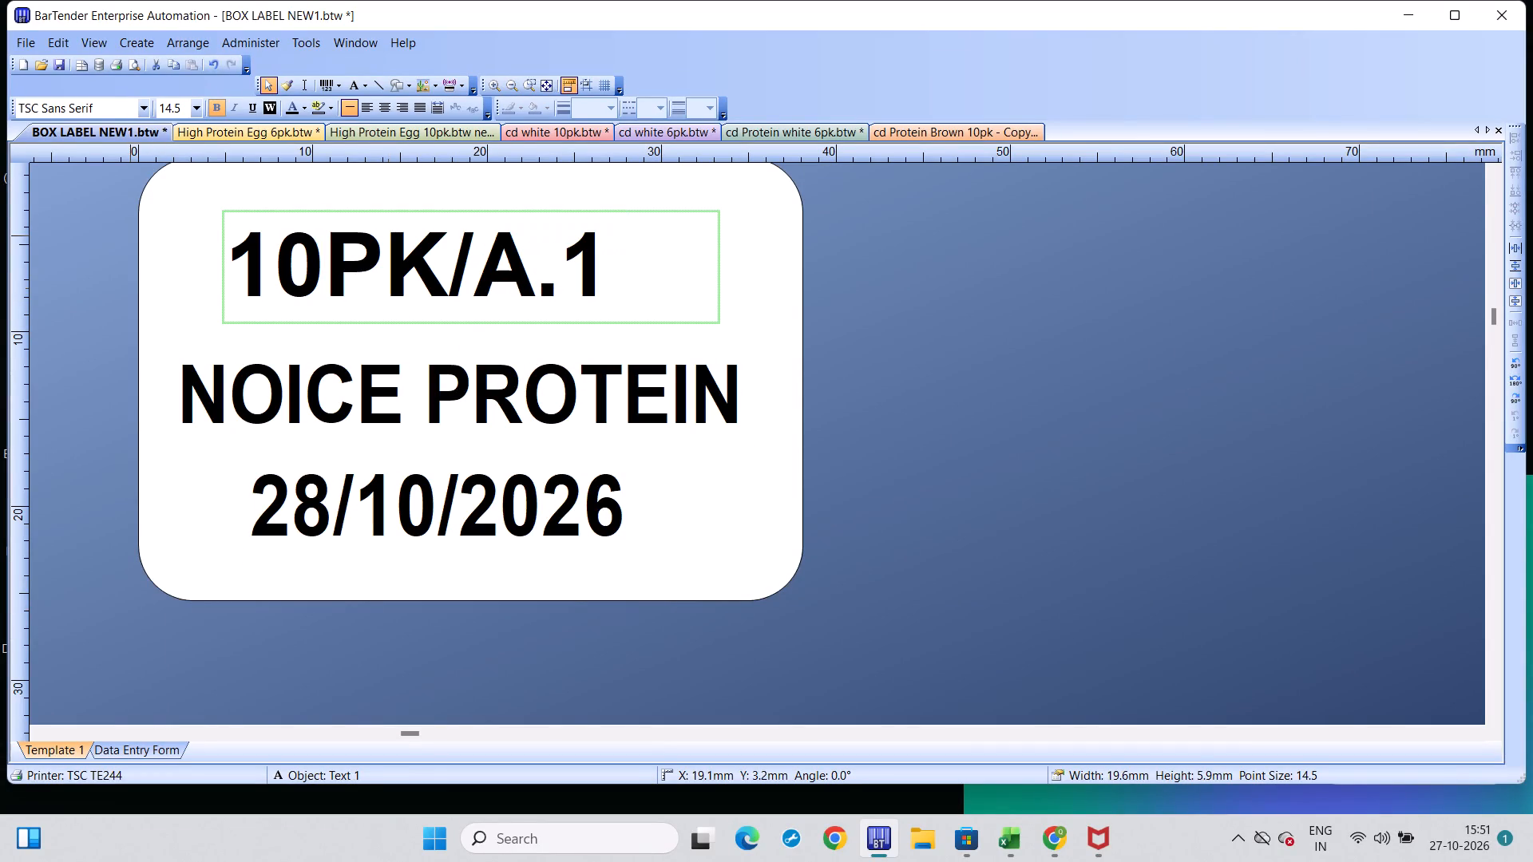
{"action": "key", "text": "BackSpace"}
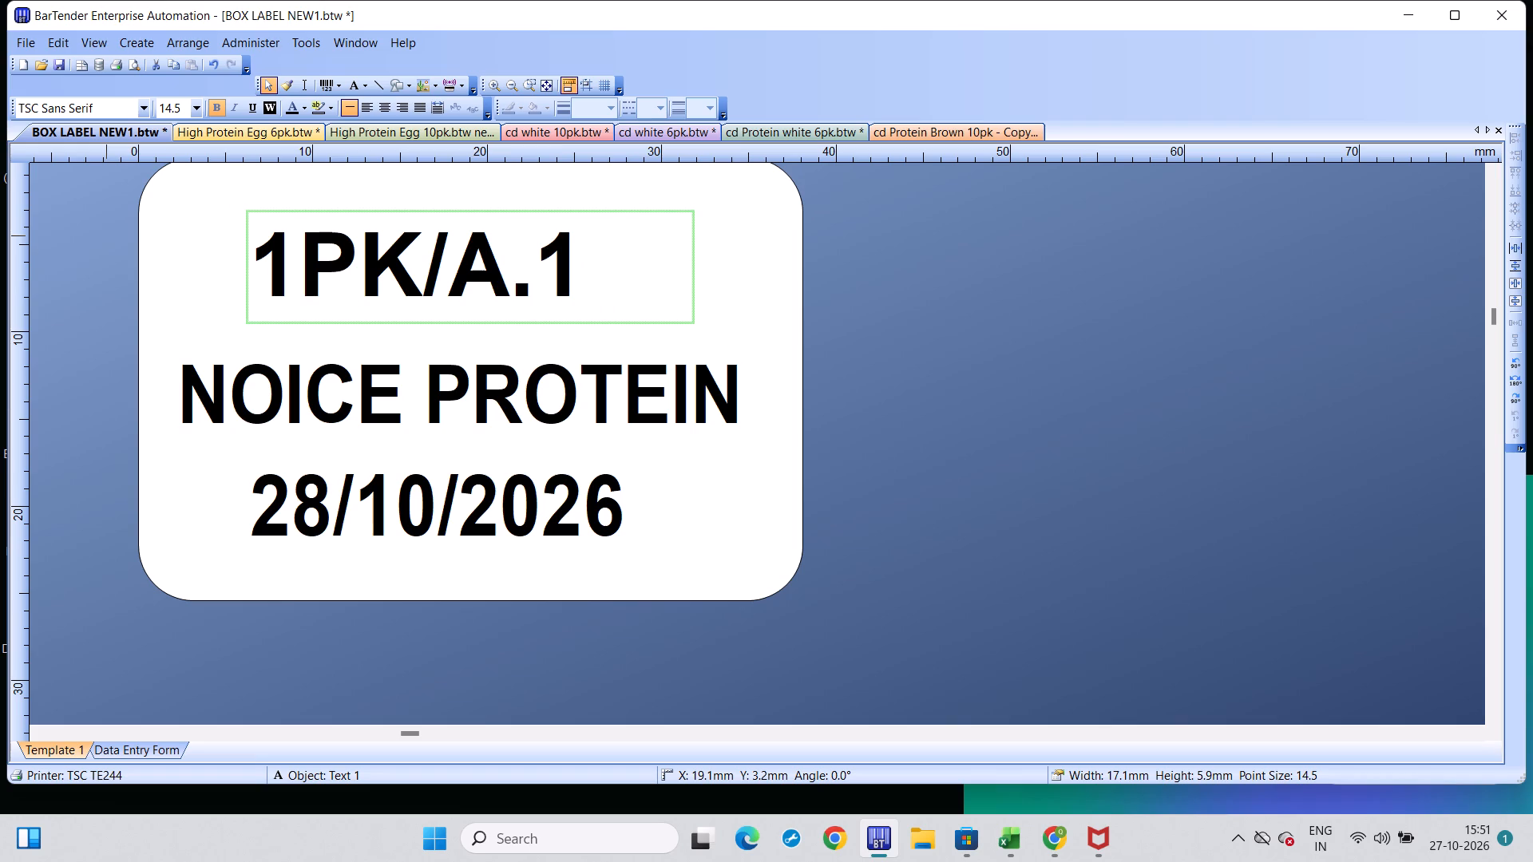
{"action": "key", "text": "BackSpace"}
{"action": "key", "text": "3"}
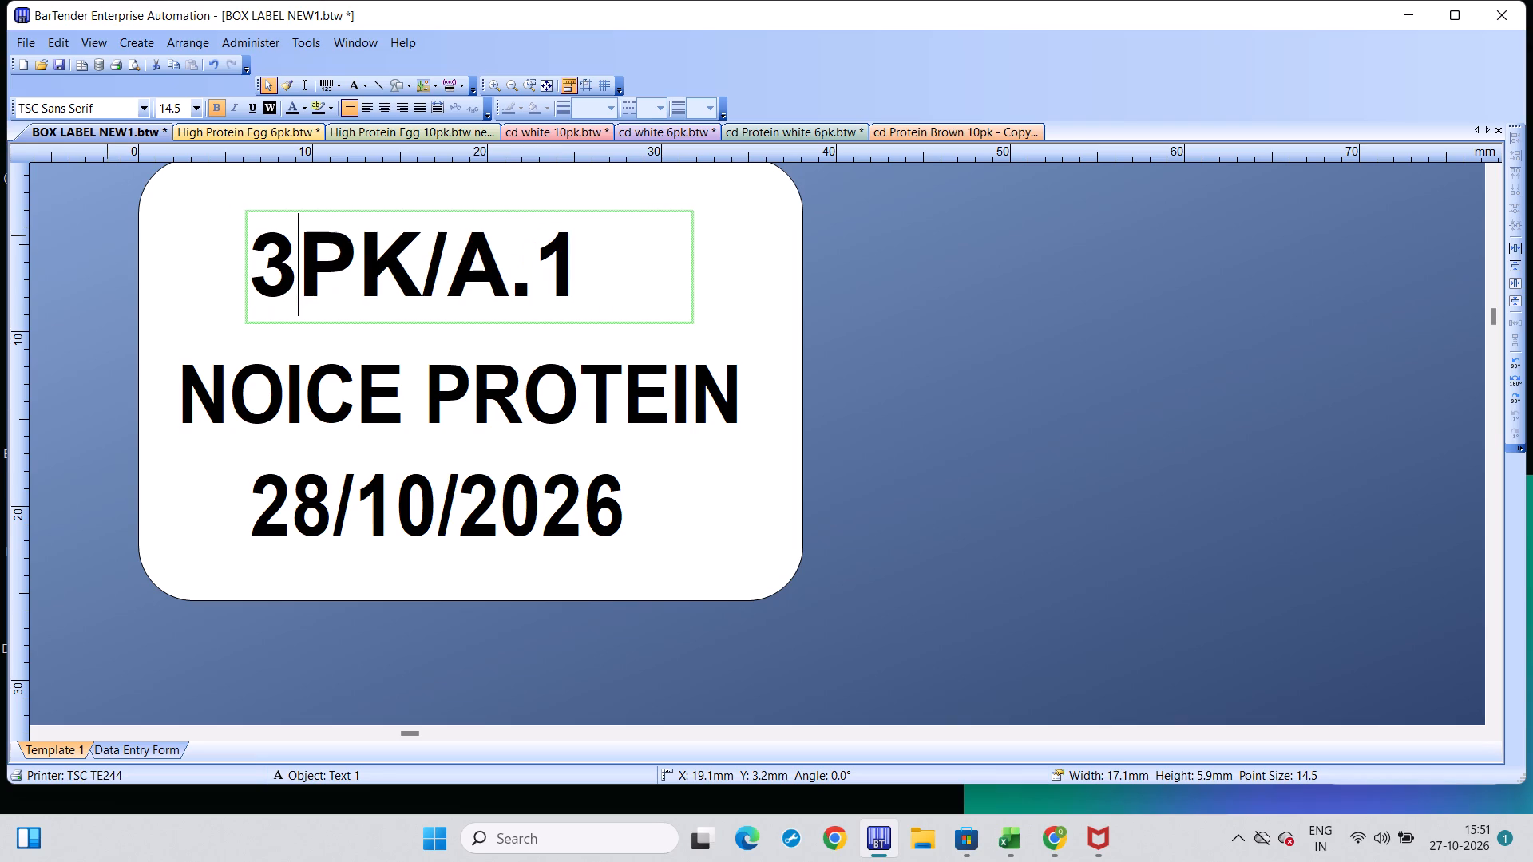
{"action": "key", "text": "0"}
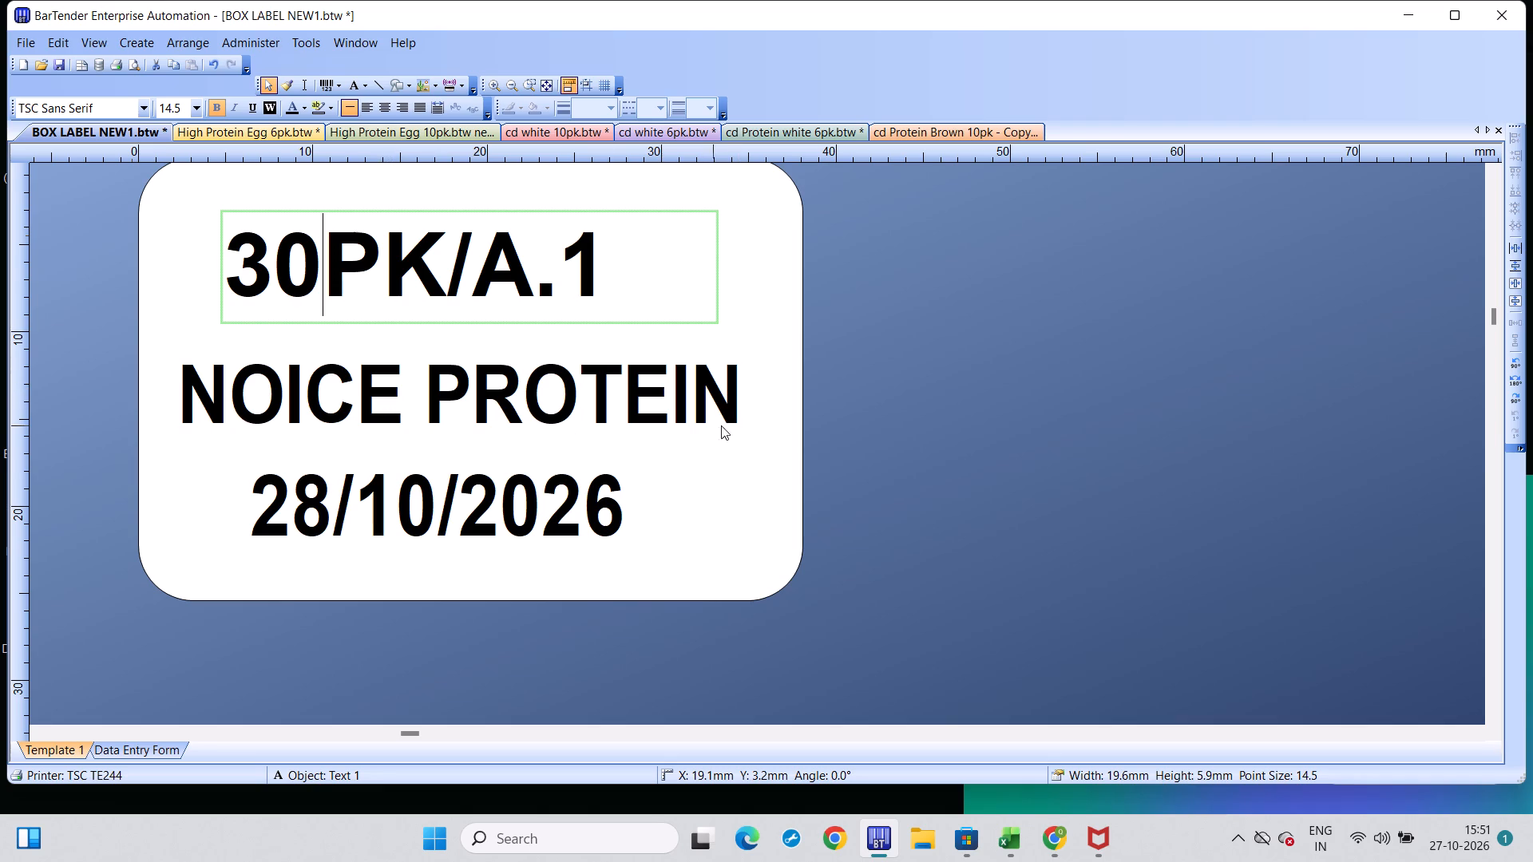
Replace the whole product name on the box label with PROTEIN MAX.
{"action": "left_click", "coordinate": [743, 409]}
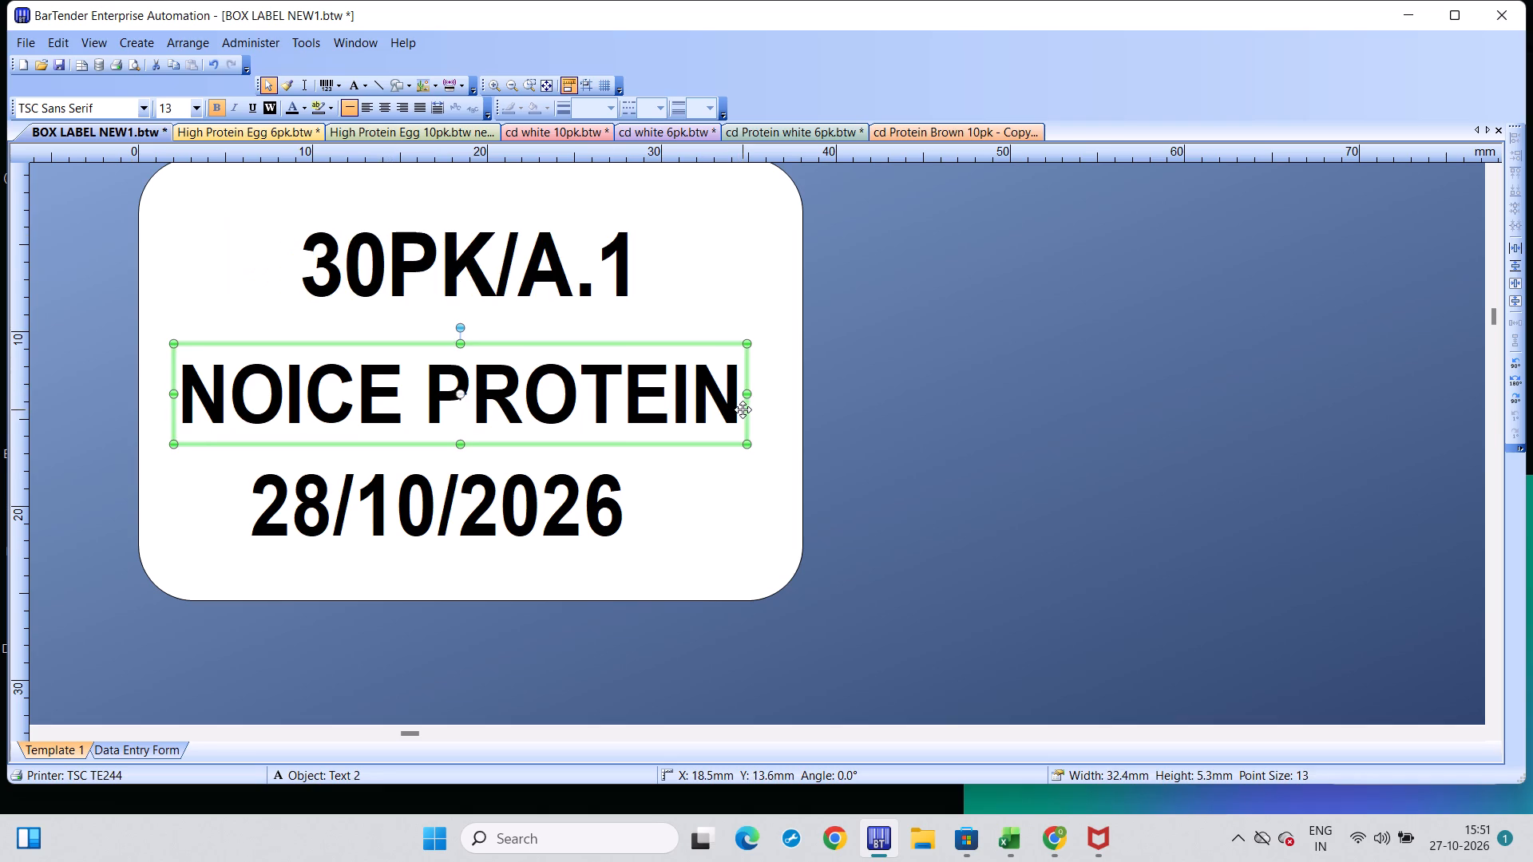
{"action": "left_click", "coordinate": [743, 409]}
{"action": "left_click", "coordinate": [739, 411]}
{"action": "left_click", "coordinate": [402, 389]}
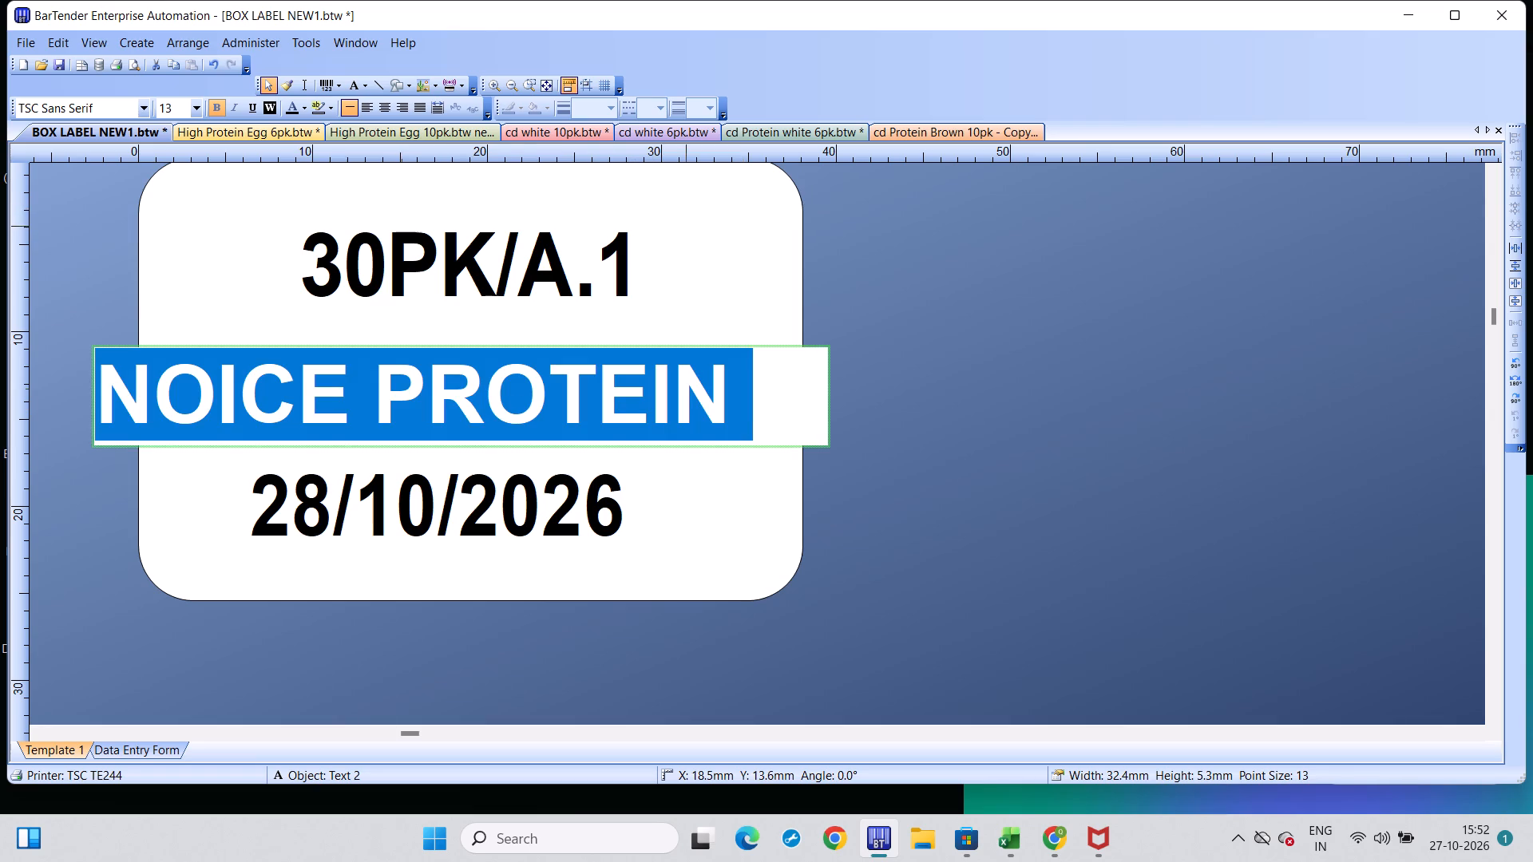
{"action": "left_click", "coordinate": [730, 395]}
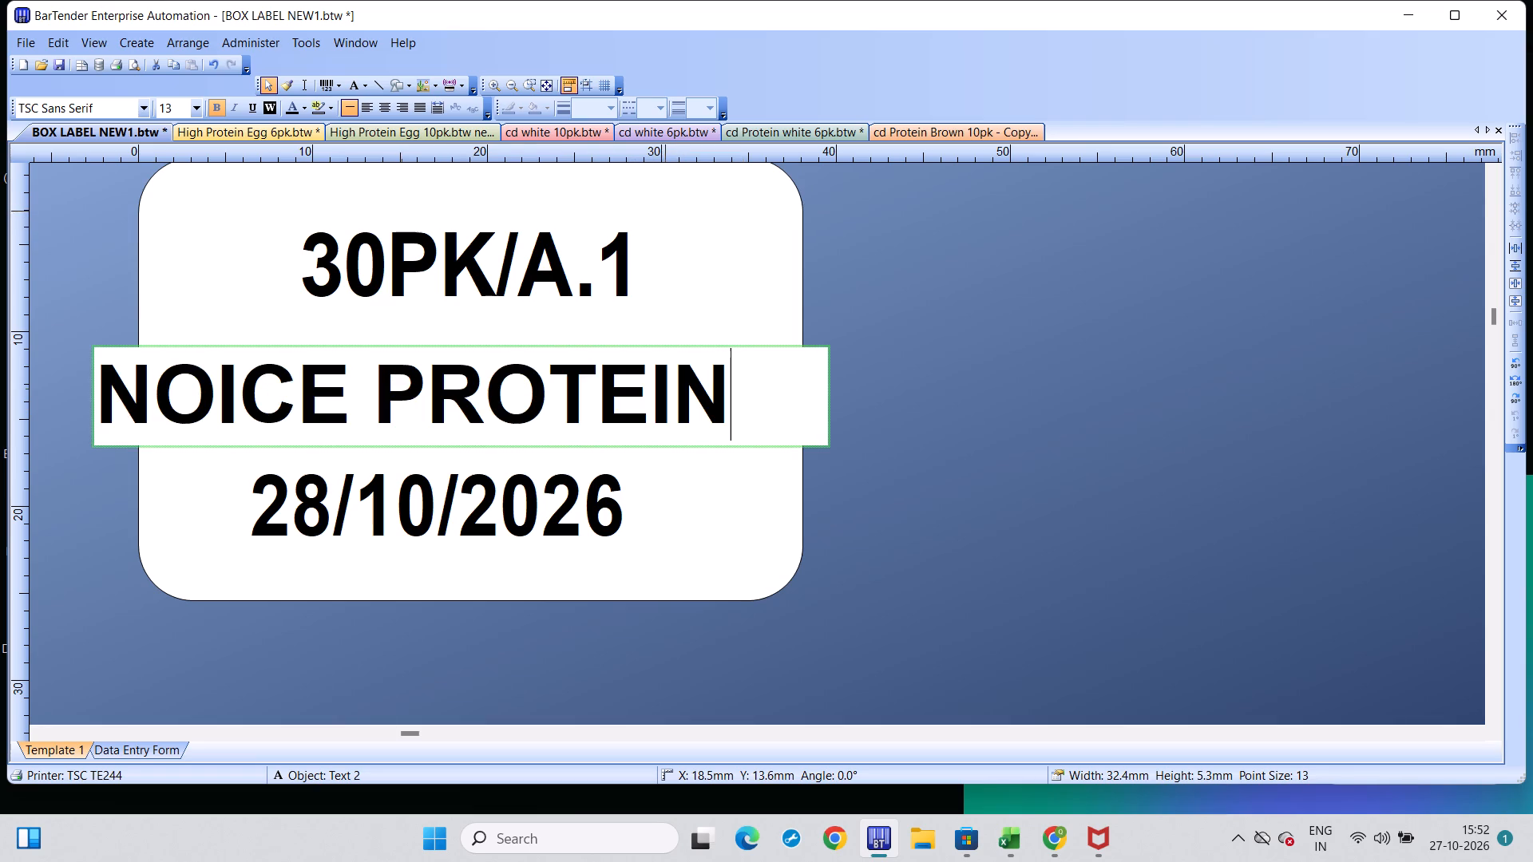
{"action": "key", "text": "BackSpace"}
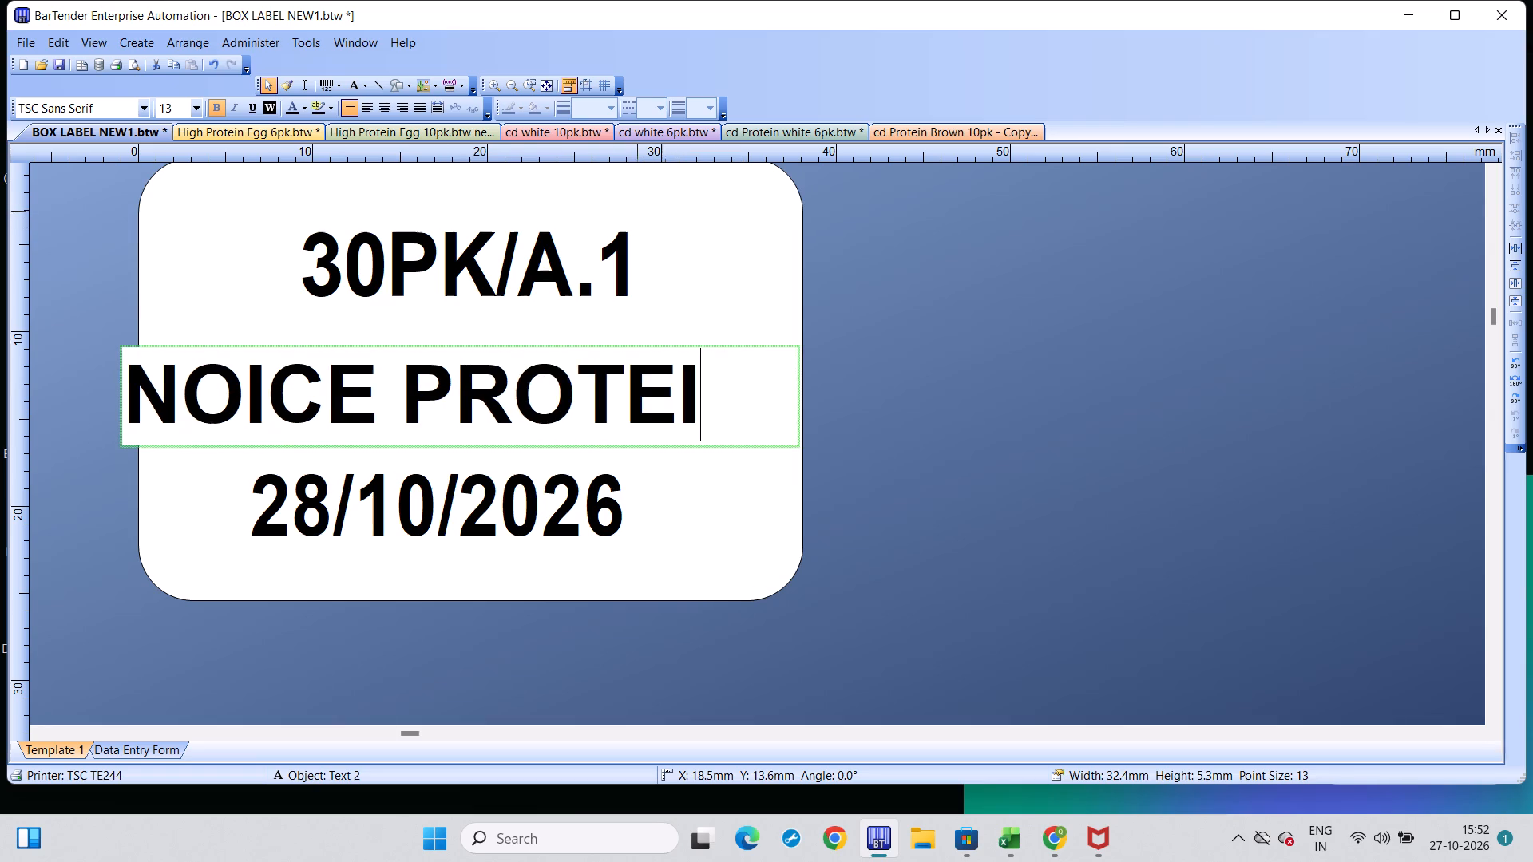
{"action": "key", "text": "BackSpace"}
{"action": "key", "text": "BackSpace"}
{"action": "key", "text": "BackSpace"}
{"action": "key", "text": "BackSpace"}
{"action": "key", "text": "BackSpace"}
{"action": "key", "text": "BackSpace"}
{"action": "key", "text": "BackSpace"}
{"action": "key", "text": "BackSpace"}
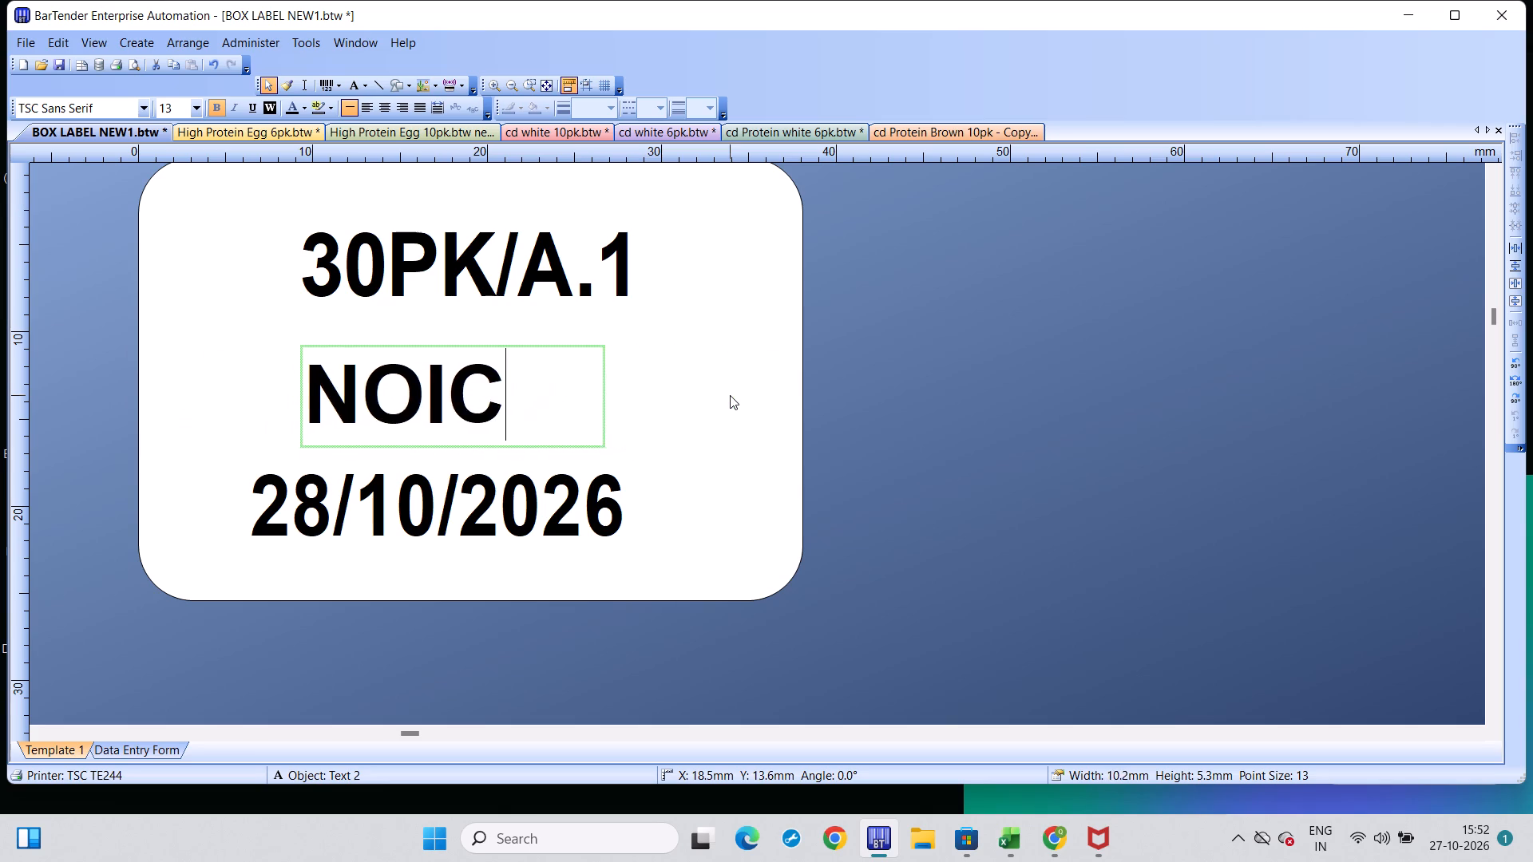
{"action": "key", "text": "BackSpace"}
{"action": "key", "text": "BackSpace"}
{"action": "key", "text": "BackSpace"}
{"action": "key", "text": "BackSpace"}
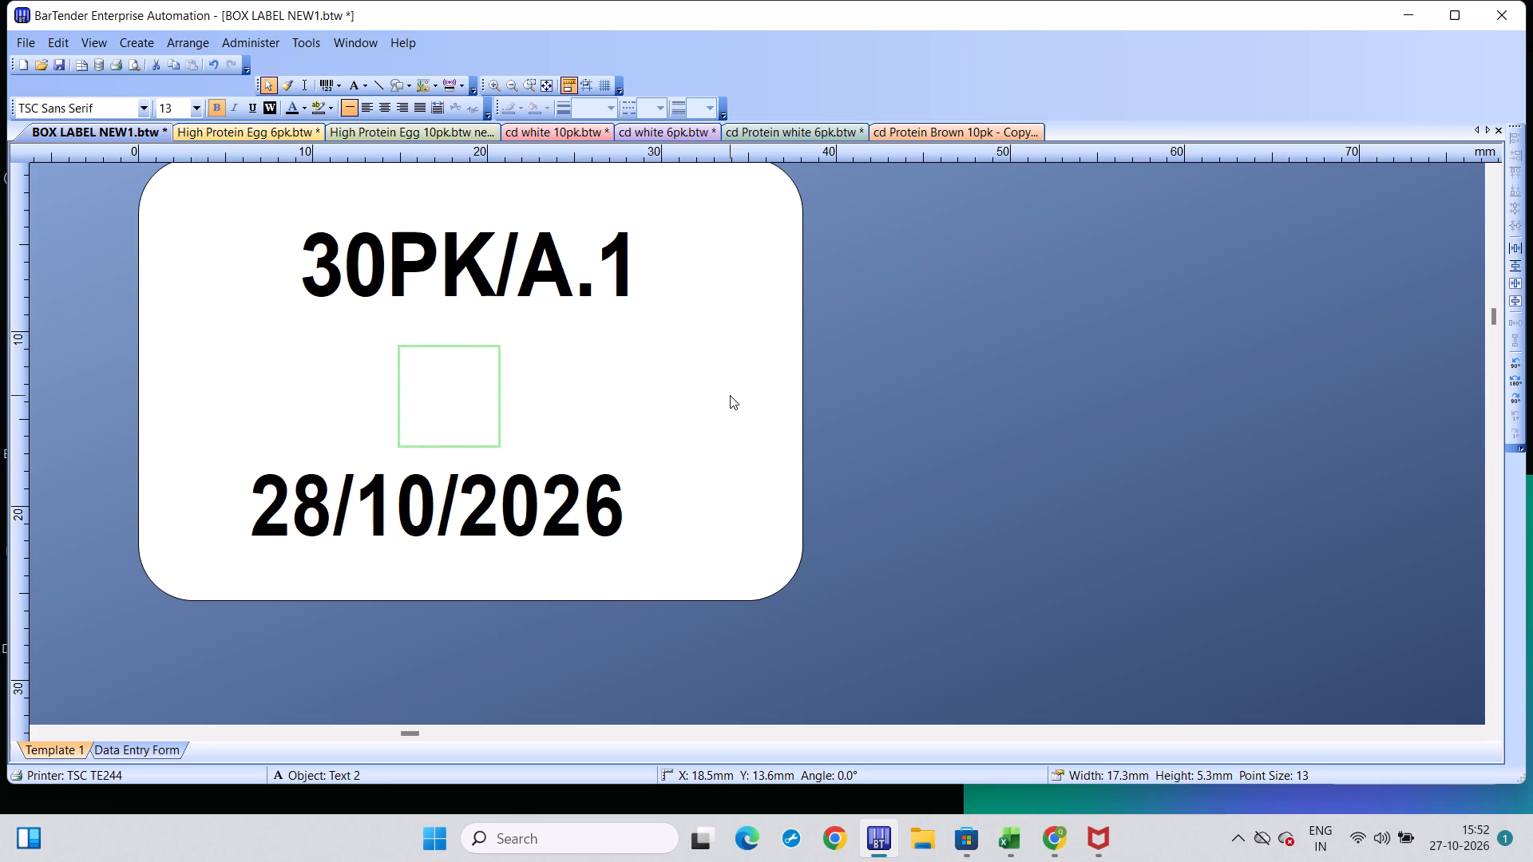
{"action": "type", "text": "PROTEIN"}
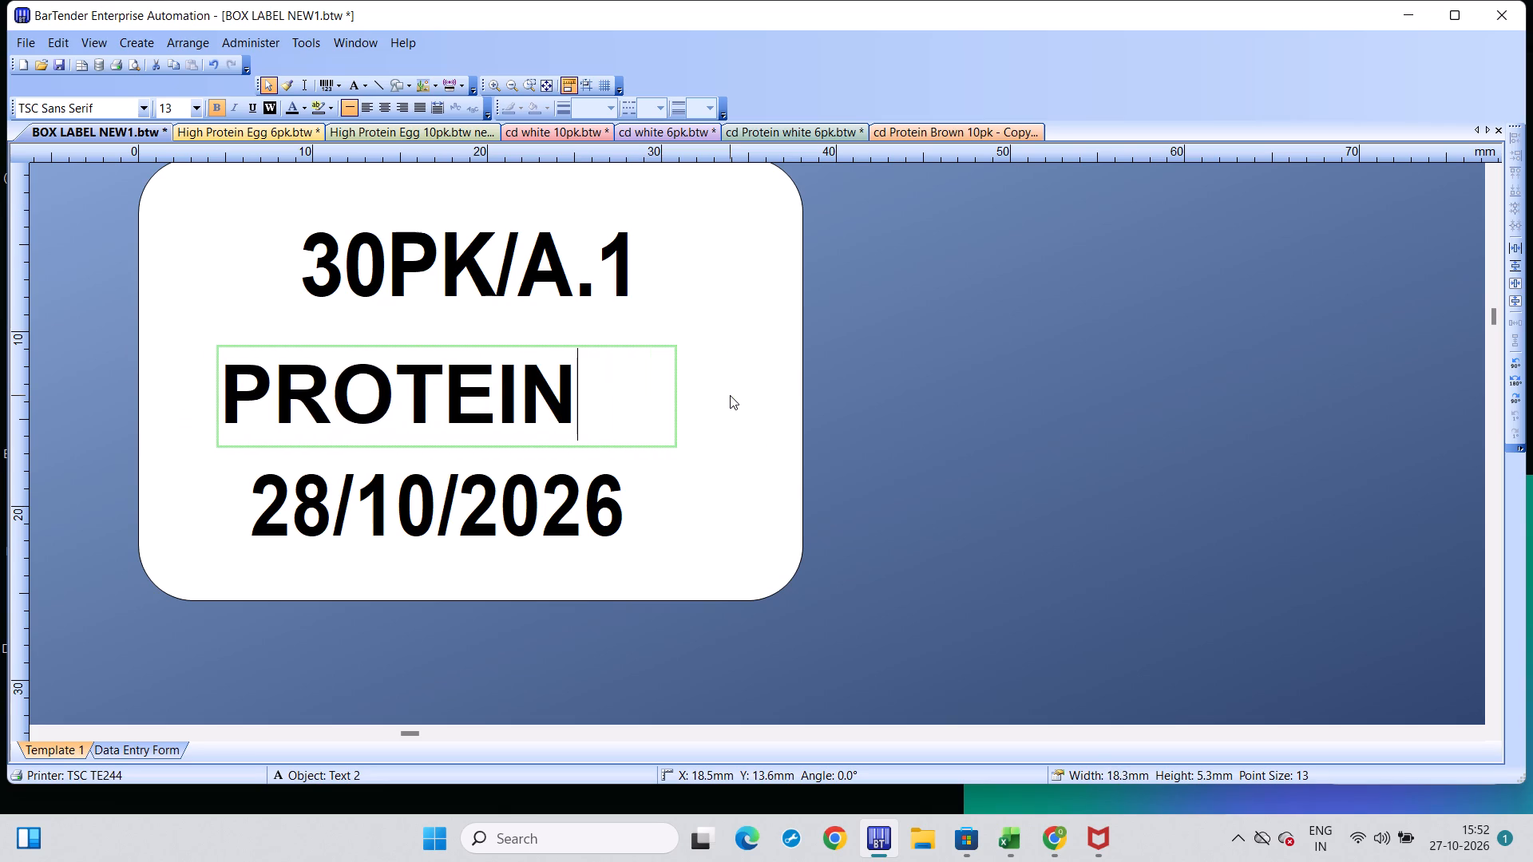
{"action": "key", "text": "space"}
{"action": "key", "text": "m"}
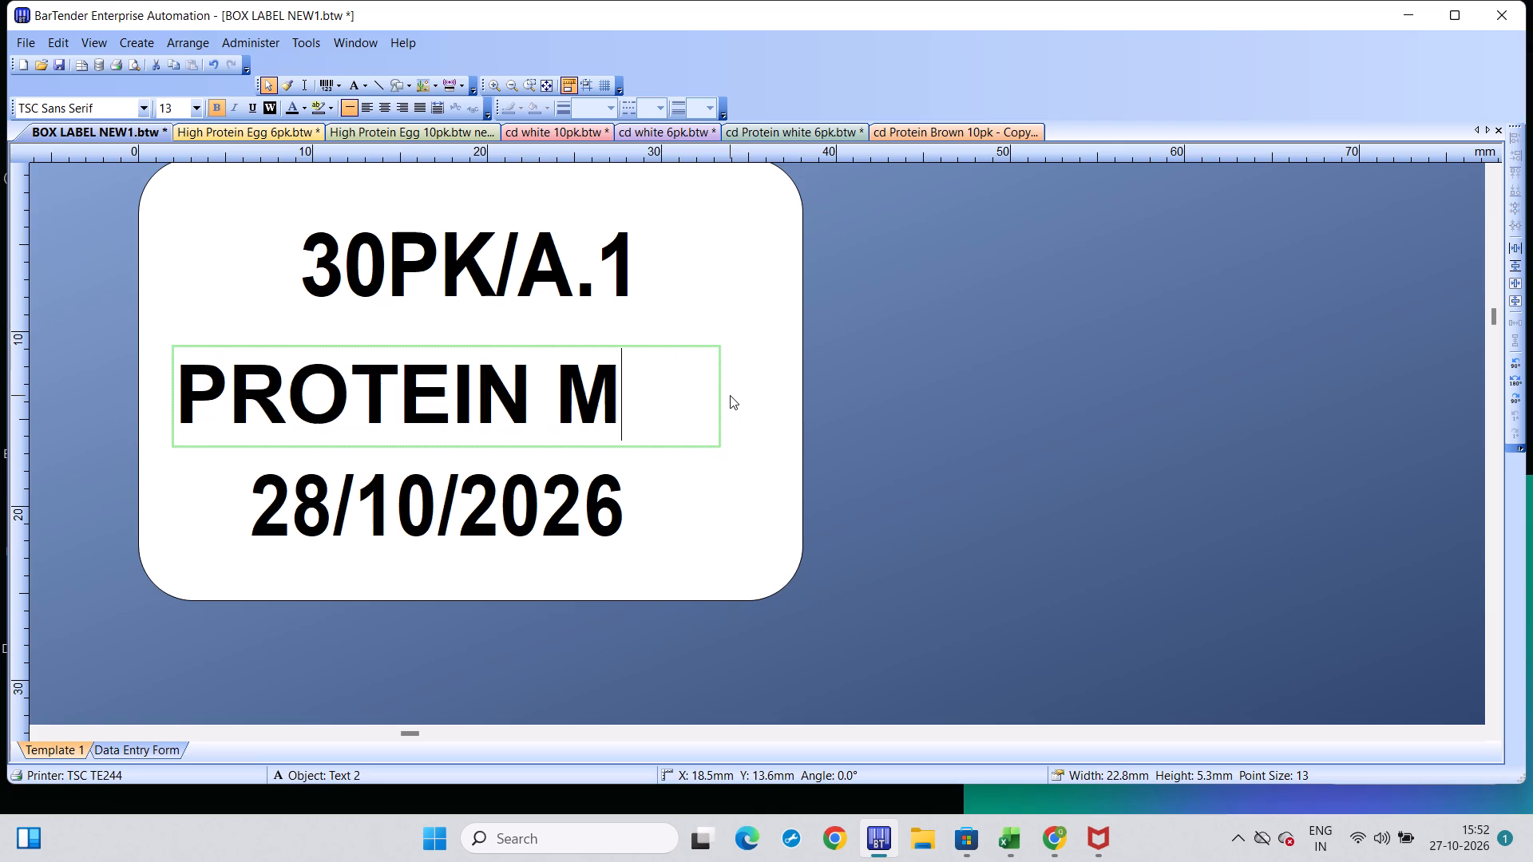
{"action": "key", "text": "a"}
{"action": "key", "text": "x"}
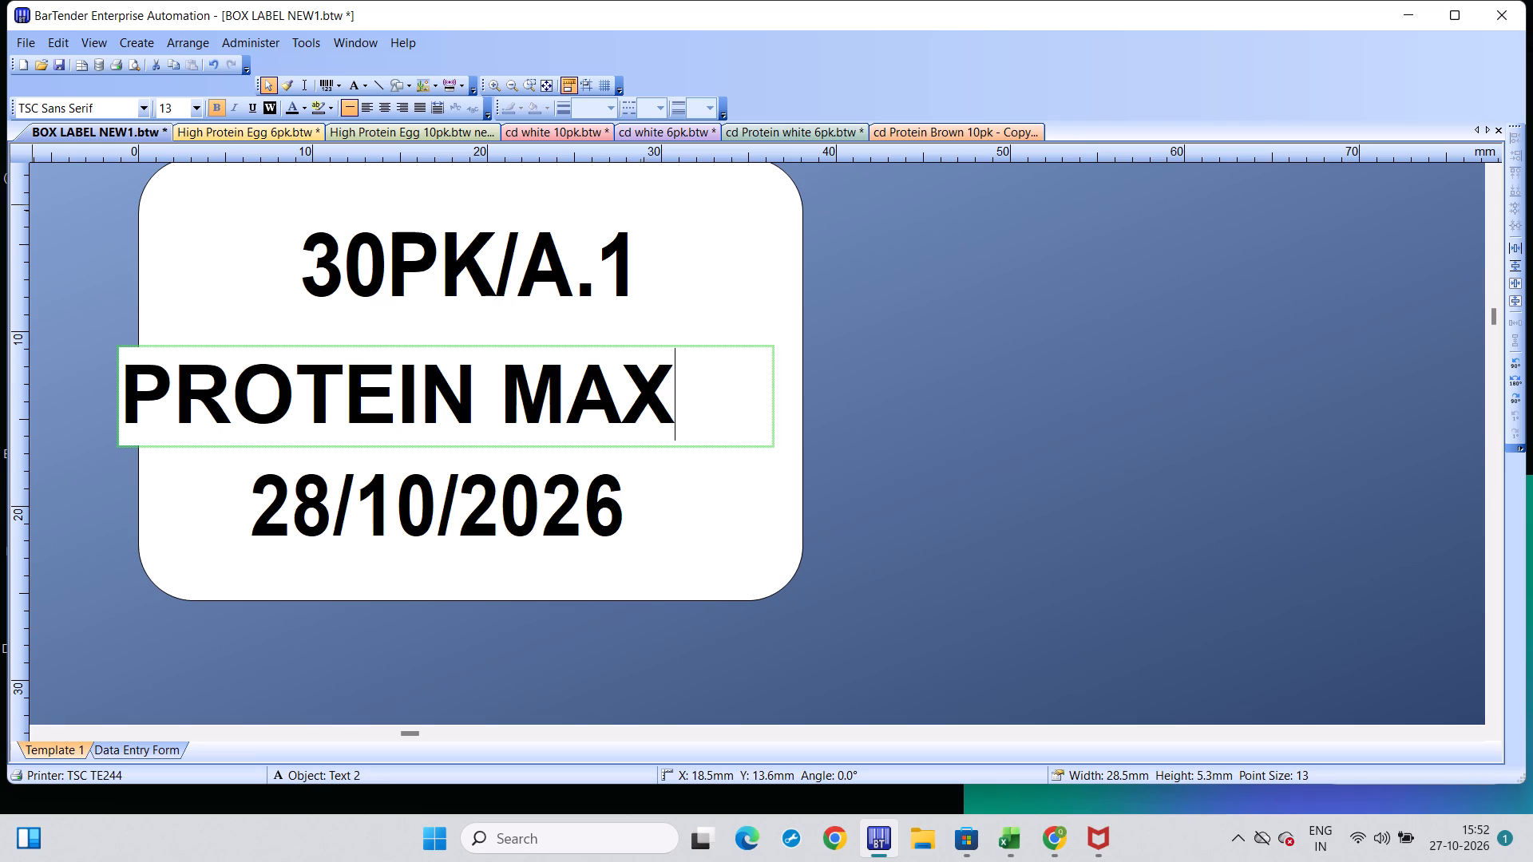
{"action": "key", "text": "Return"}
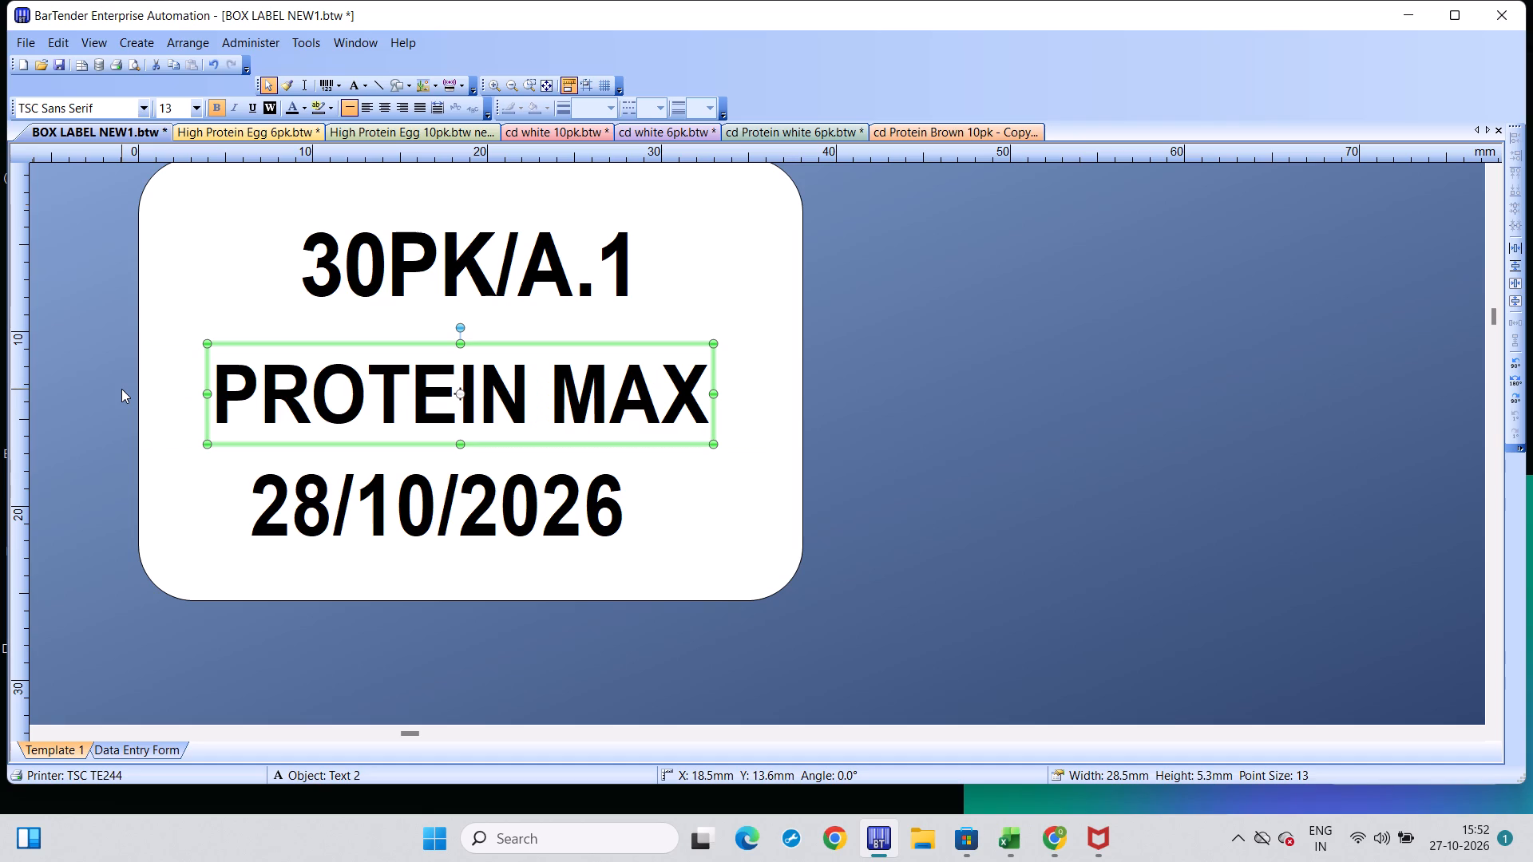
Print 5 copies of the PROTEIN MAX 30PK/A.1 box label on the TSC TE244 printer.
{"action": "key", "text": "ctrl+p"}
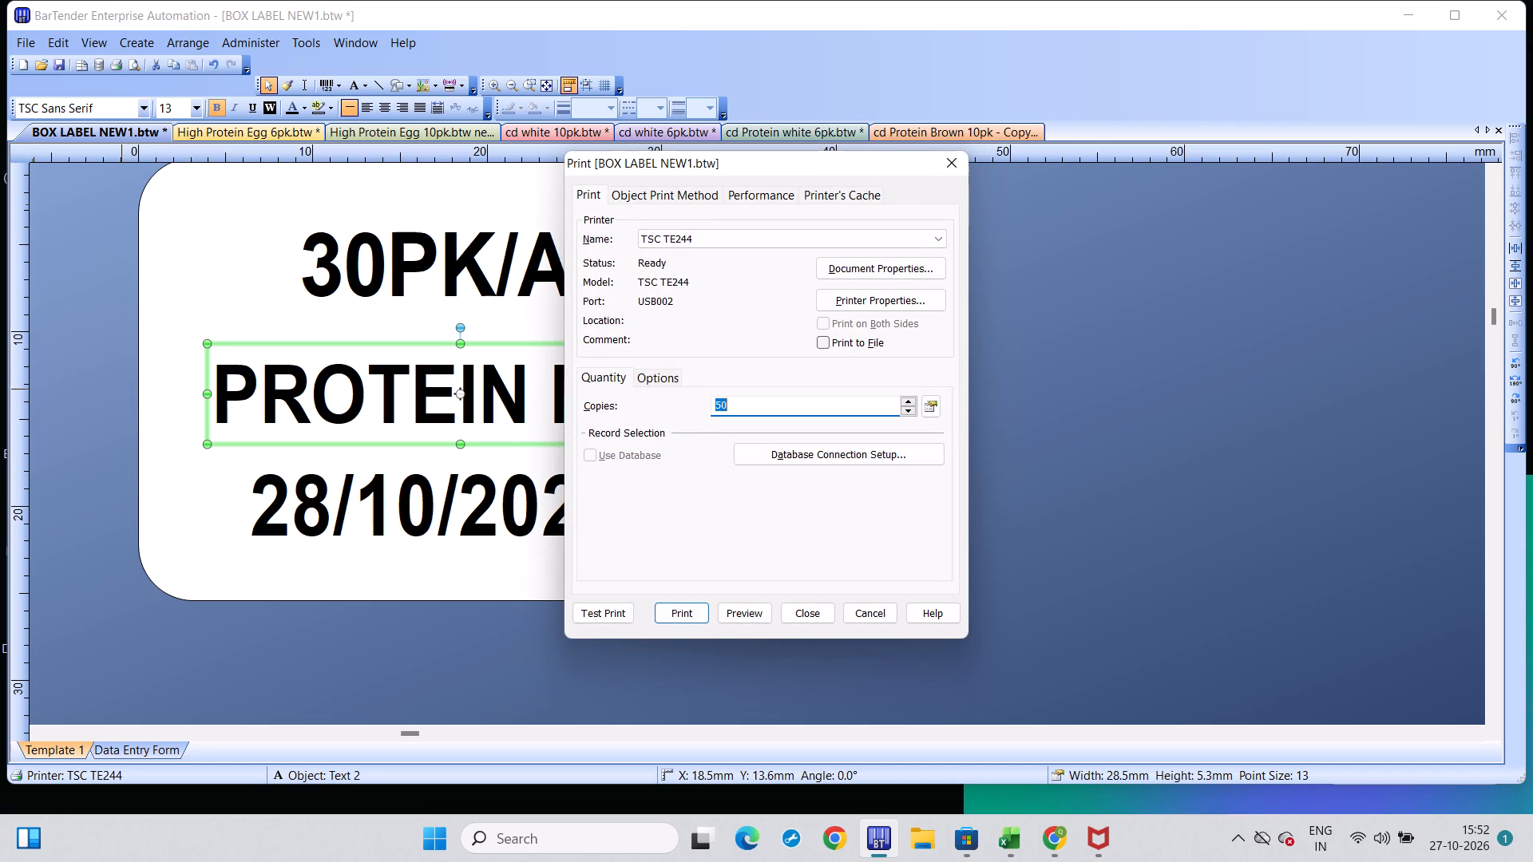
{"action": "key", "text": "BackSpace"}
{"action": "key", "text": "5"}
{"action": "left_click", "coordinate": [686, 618]}
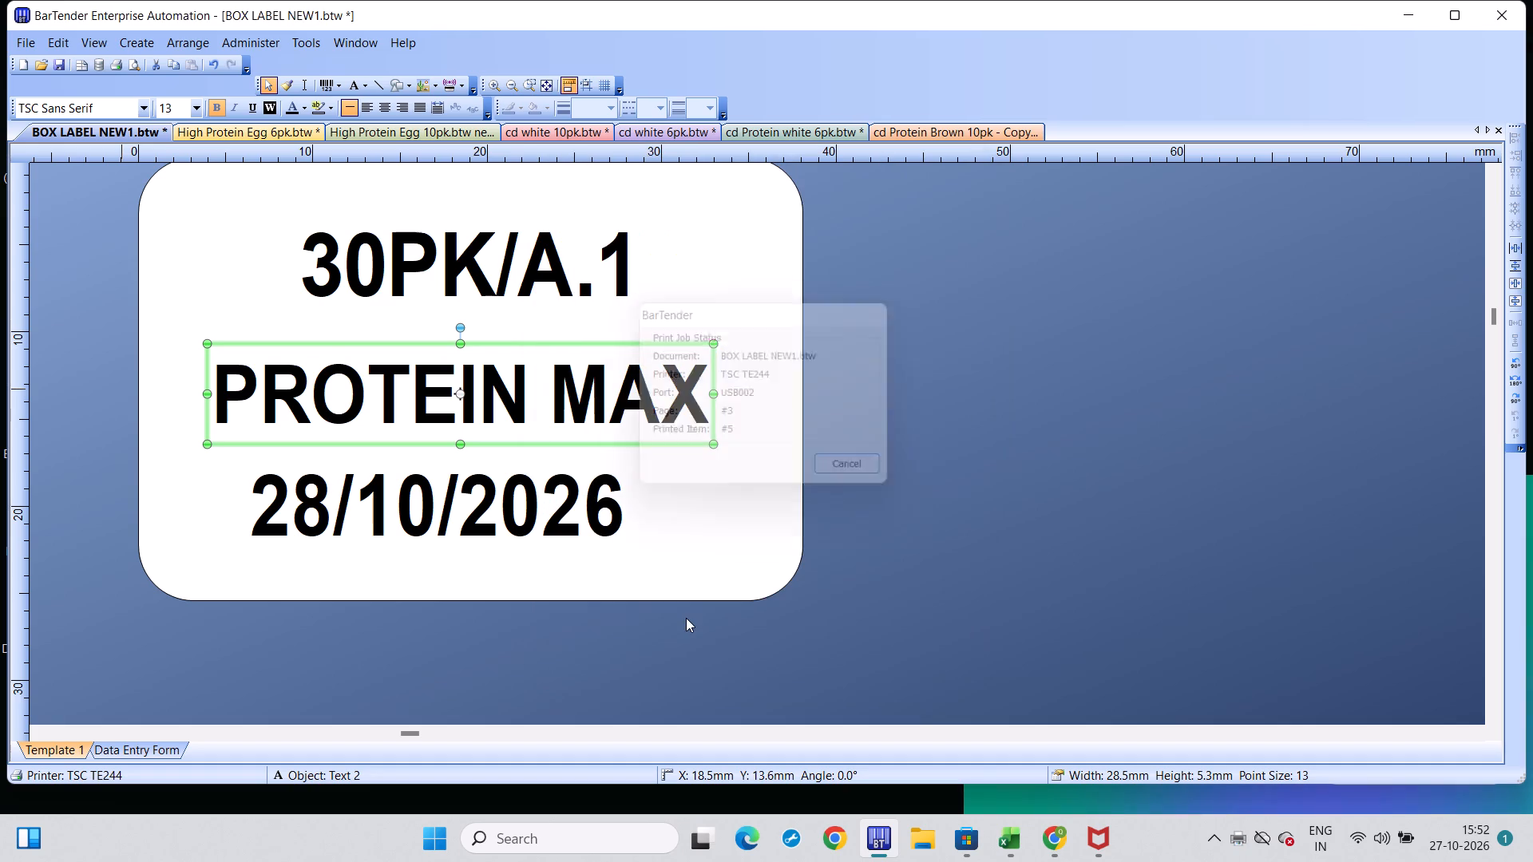